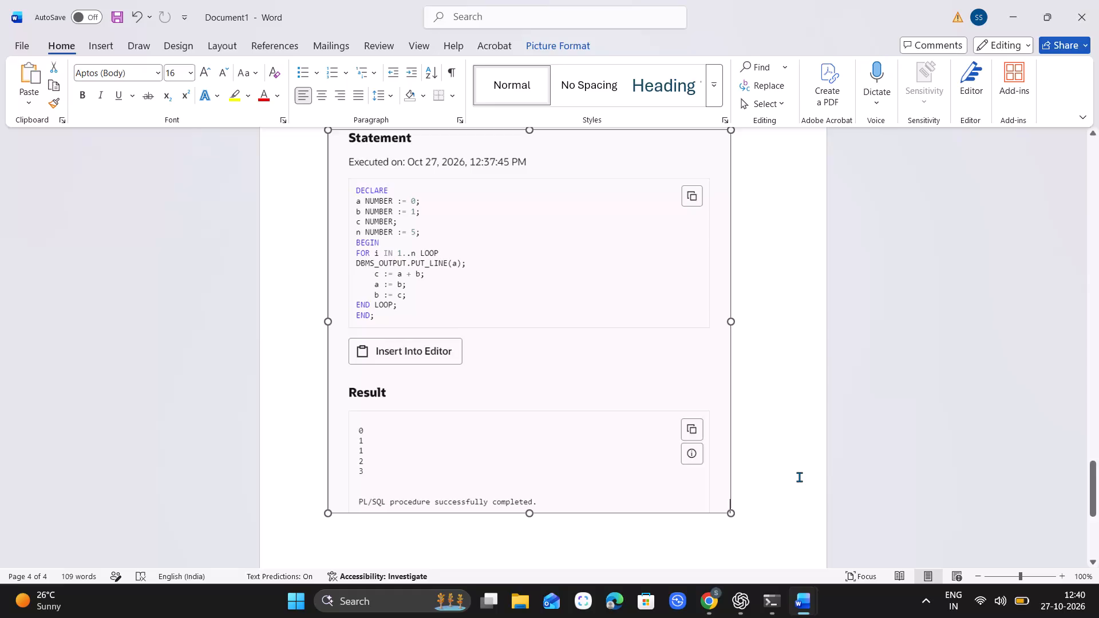
Delete the oversized Fibonacci output screenshot that sits alone on page 4.
{"action": "scroll", "coordinate": [799, 477], "scroll_direction": "down", "scroll_amount": 4}
{"action": "scroll", "coordinate": [799, 477], "scroll_direction": "up", "scroll_amount": 3}
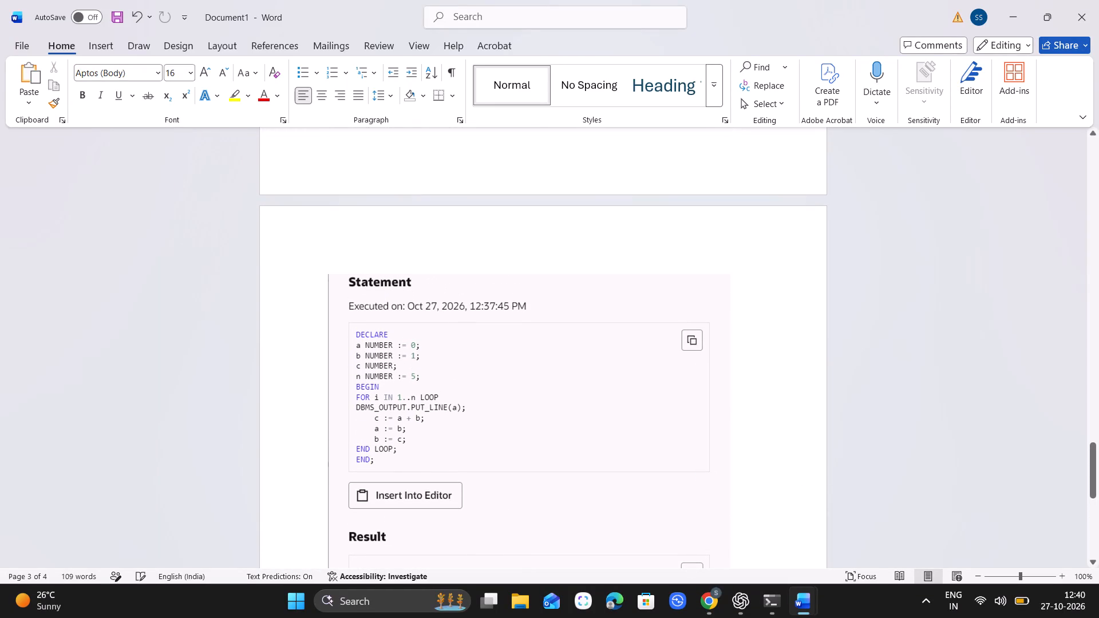
{"action": "left_click", "coordinate": [724, 449]}
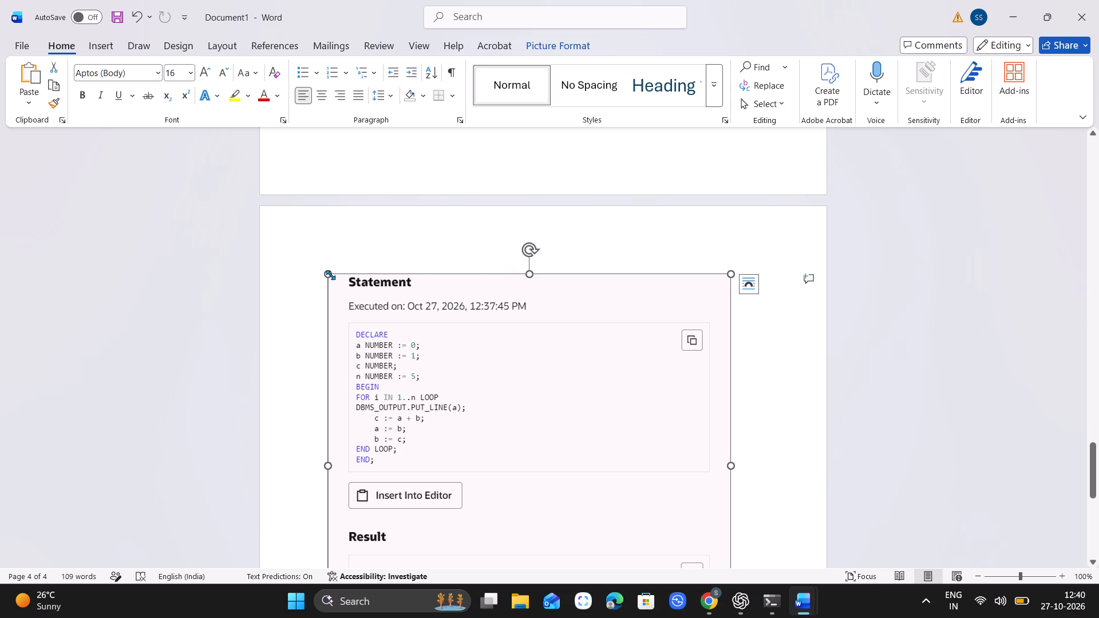
{"action": "left_click", "coordinate": [438, 237]}
{"action": "scroll", "coordinate": [438, 237], "scroll_direction": "down", "scroll_amount": 1}
{"action": "scroll", "coordinate": [438, 237], "scroll_direction": "up", "scroll_amount": 4}
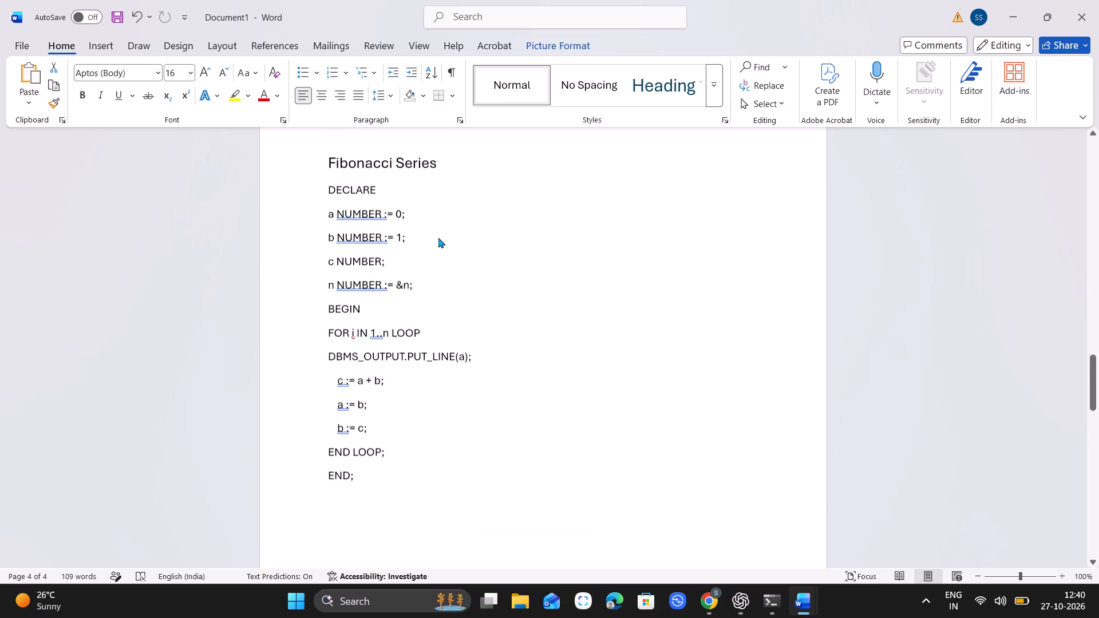
{"action": "scroll", "coordinate": [438, 237], "scroll_direction": "up", "scroll_amount": 2}
{"action": "scroll", "coordinate": [409, 426], "scroll_direction": "down", "scroll_amount": 4}
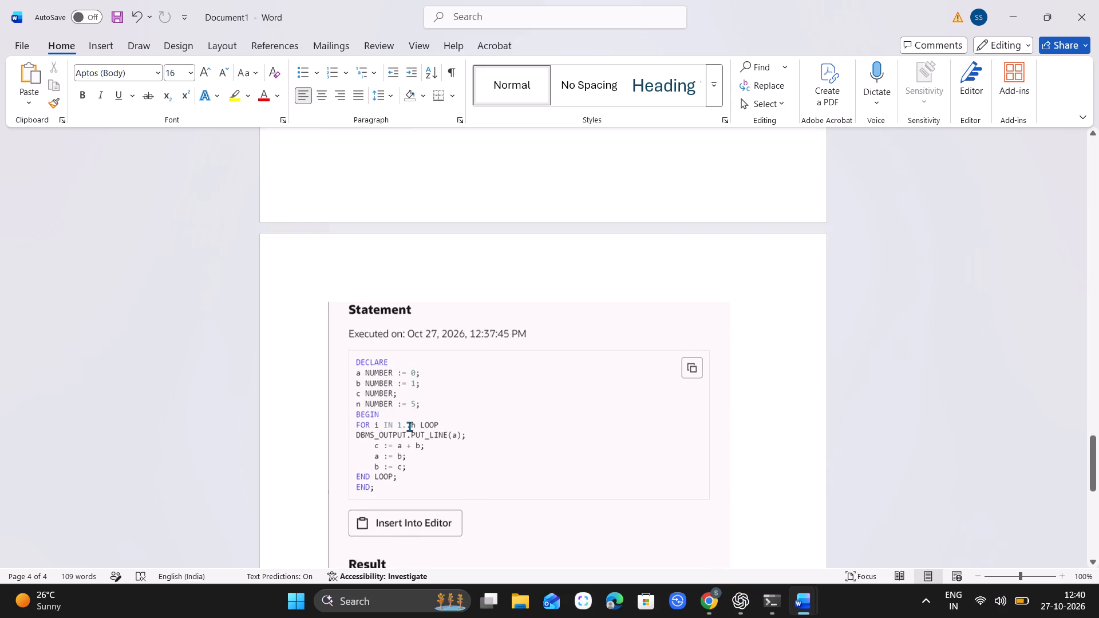
{"action": "left_click", "coordinate": [322, 294]}
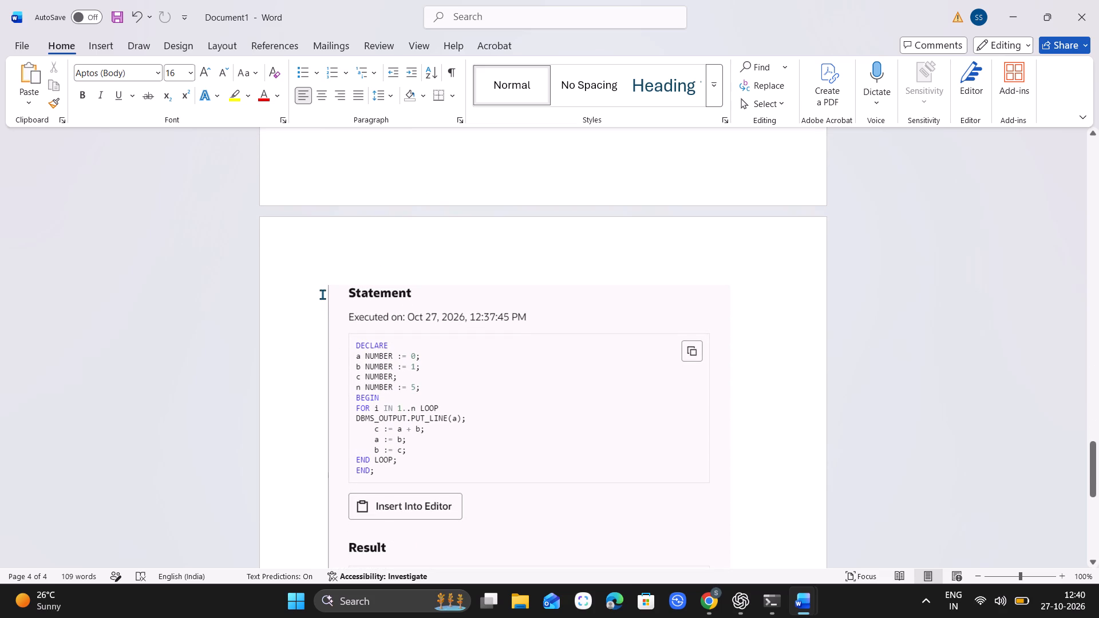
{"action": "double_click", "coordinate": [327, 285]}
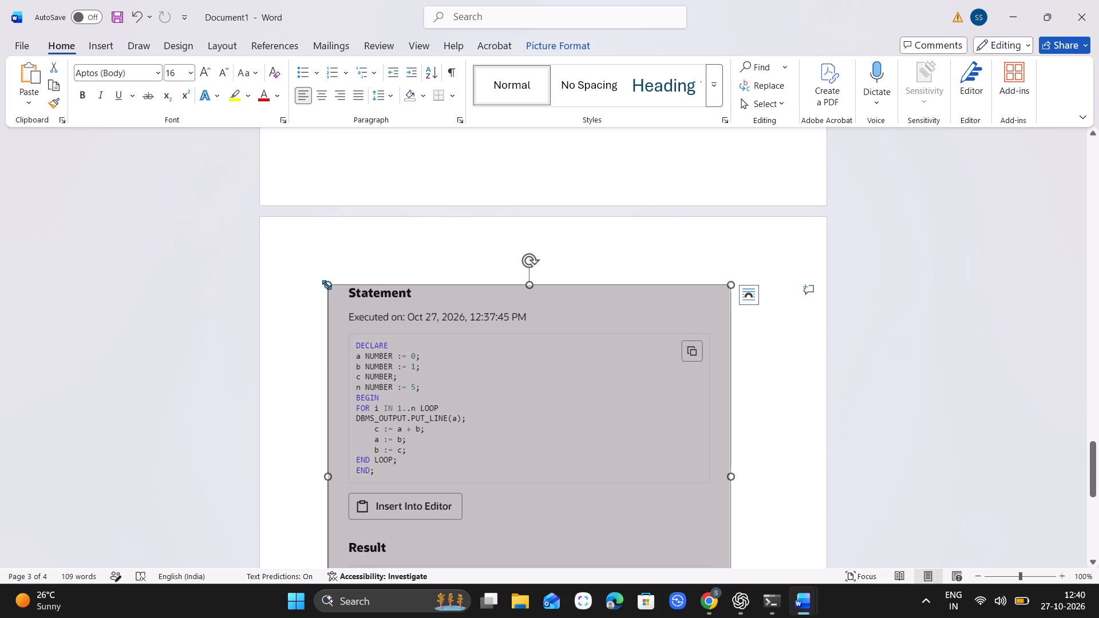
{"action": "key", "text": "BackSpace"}
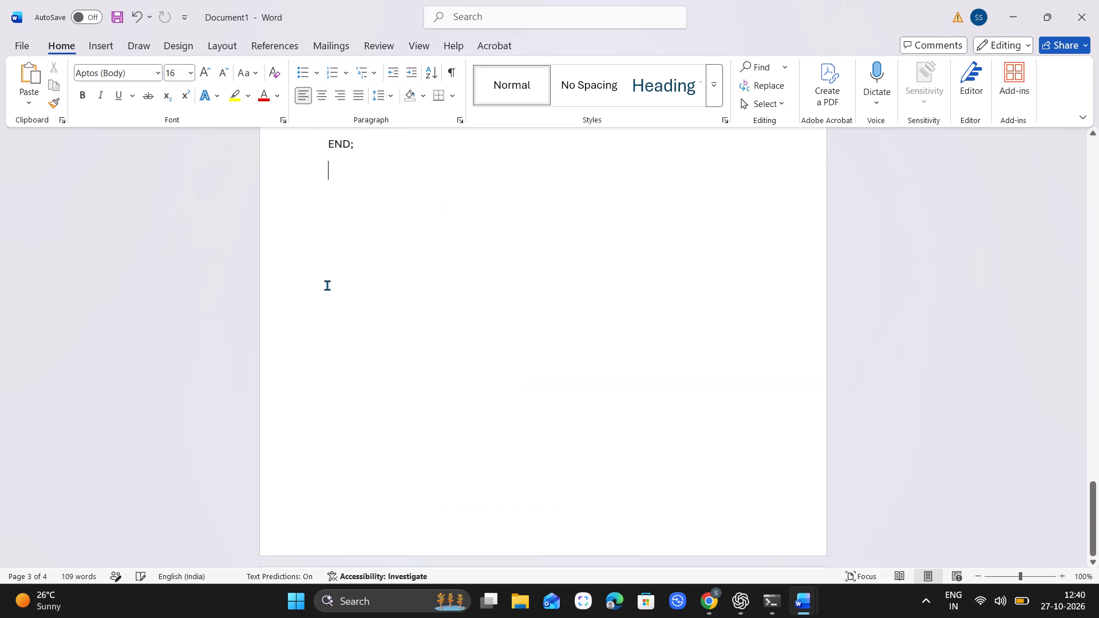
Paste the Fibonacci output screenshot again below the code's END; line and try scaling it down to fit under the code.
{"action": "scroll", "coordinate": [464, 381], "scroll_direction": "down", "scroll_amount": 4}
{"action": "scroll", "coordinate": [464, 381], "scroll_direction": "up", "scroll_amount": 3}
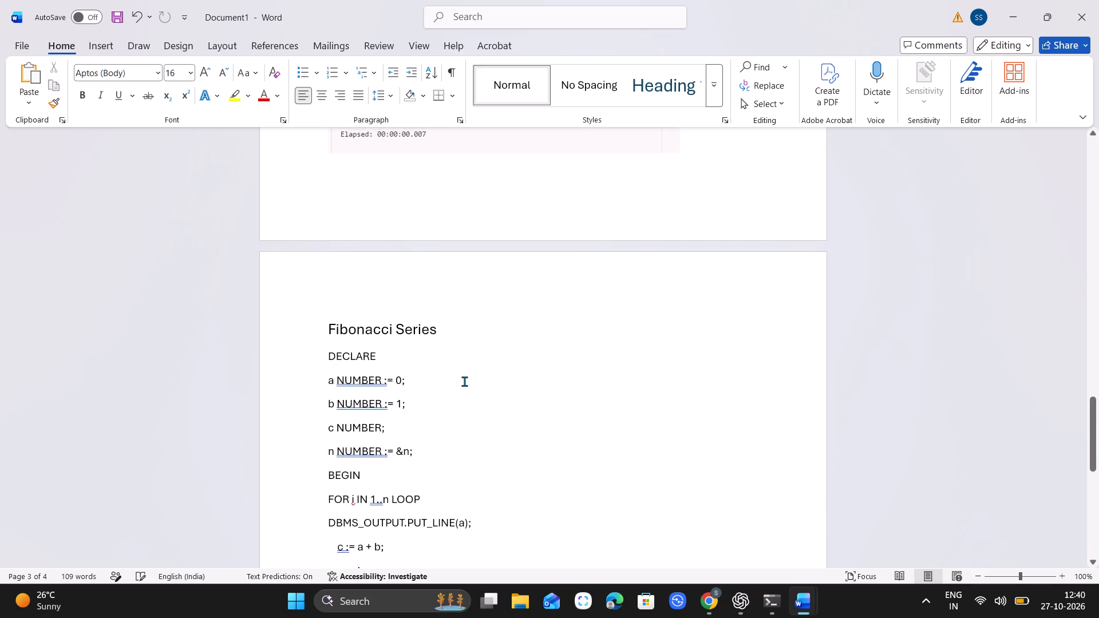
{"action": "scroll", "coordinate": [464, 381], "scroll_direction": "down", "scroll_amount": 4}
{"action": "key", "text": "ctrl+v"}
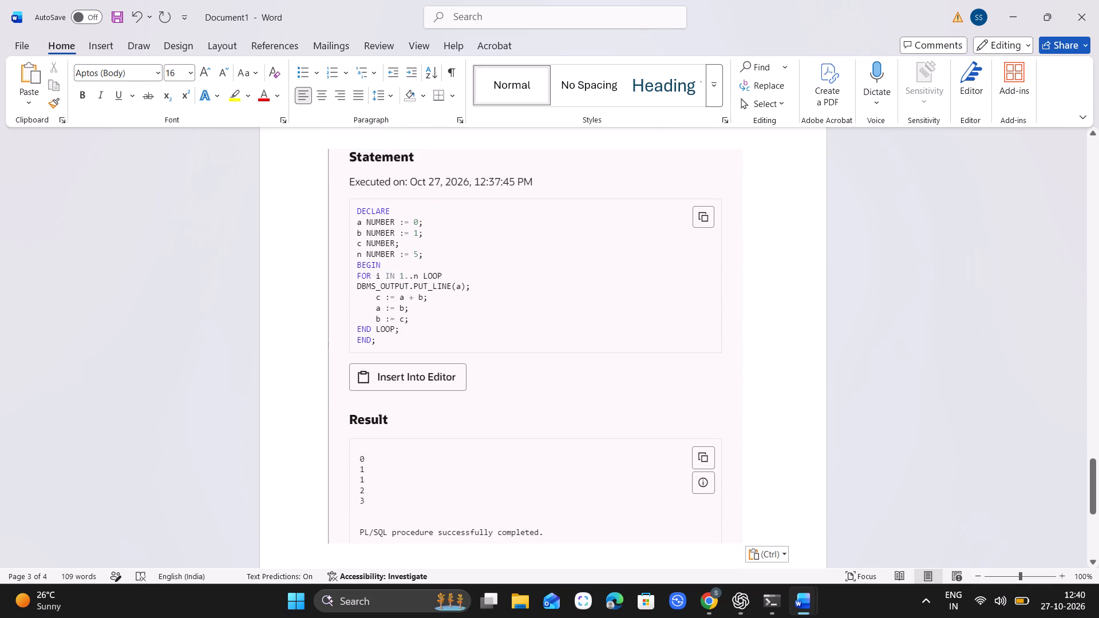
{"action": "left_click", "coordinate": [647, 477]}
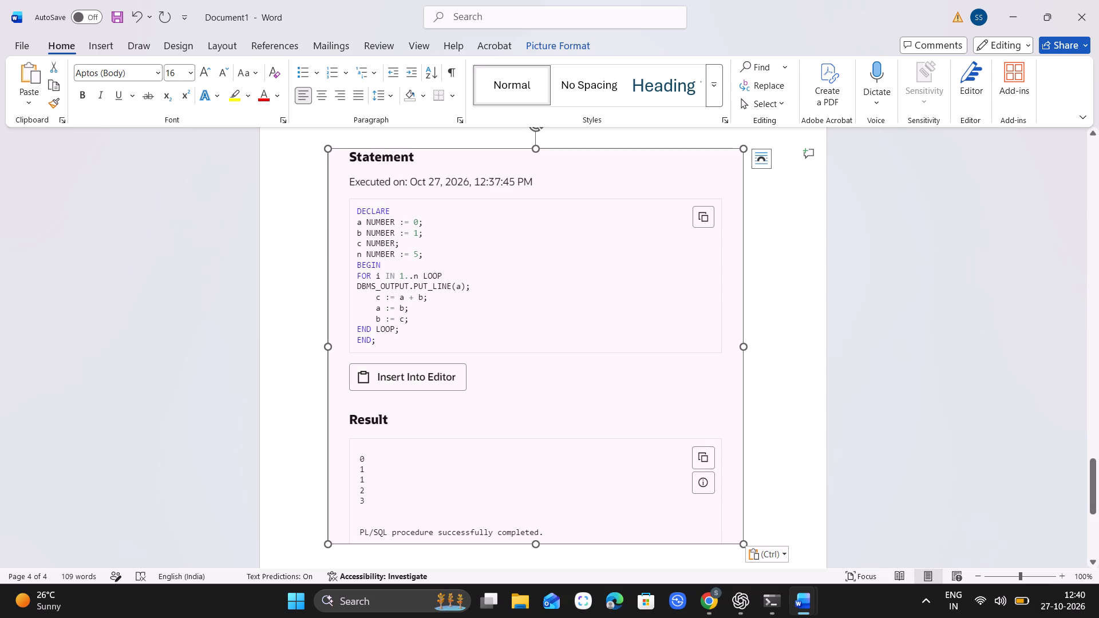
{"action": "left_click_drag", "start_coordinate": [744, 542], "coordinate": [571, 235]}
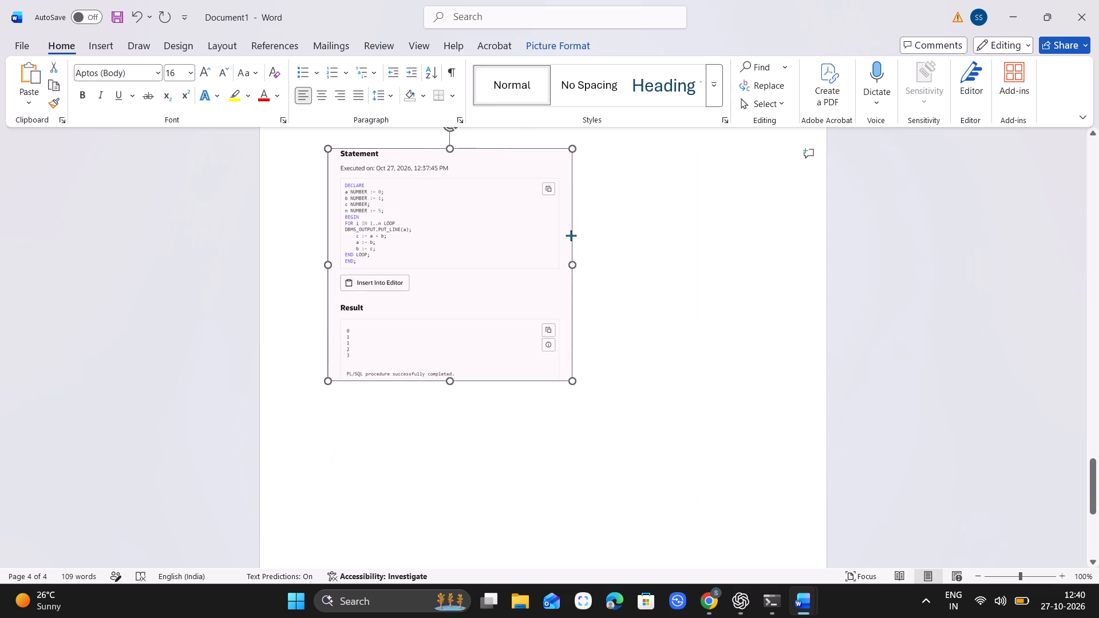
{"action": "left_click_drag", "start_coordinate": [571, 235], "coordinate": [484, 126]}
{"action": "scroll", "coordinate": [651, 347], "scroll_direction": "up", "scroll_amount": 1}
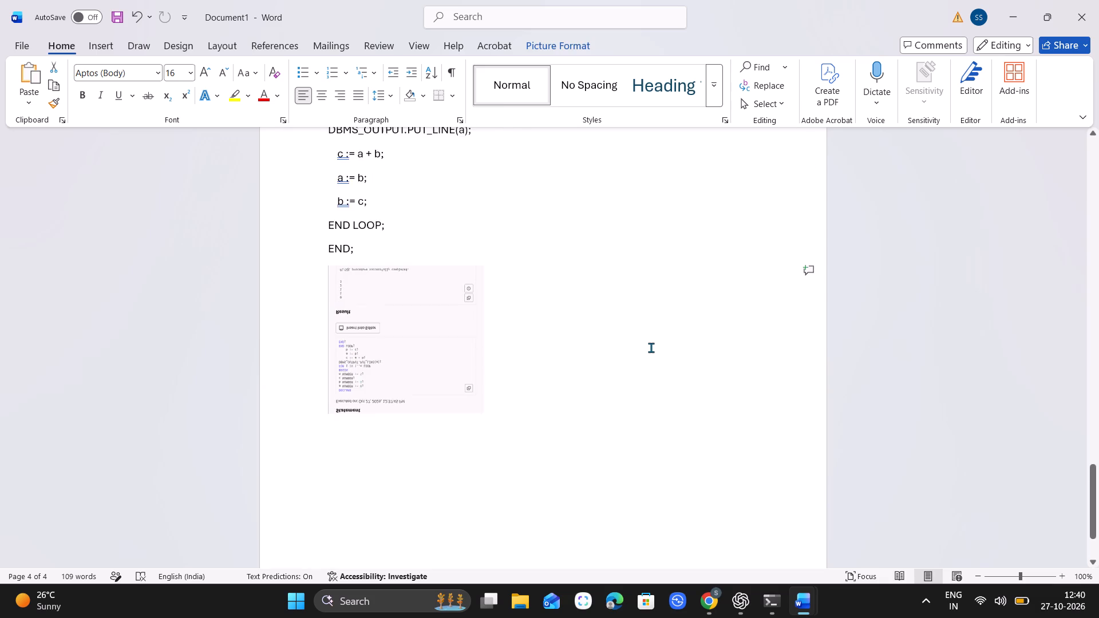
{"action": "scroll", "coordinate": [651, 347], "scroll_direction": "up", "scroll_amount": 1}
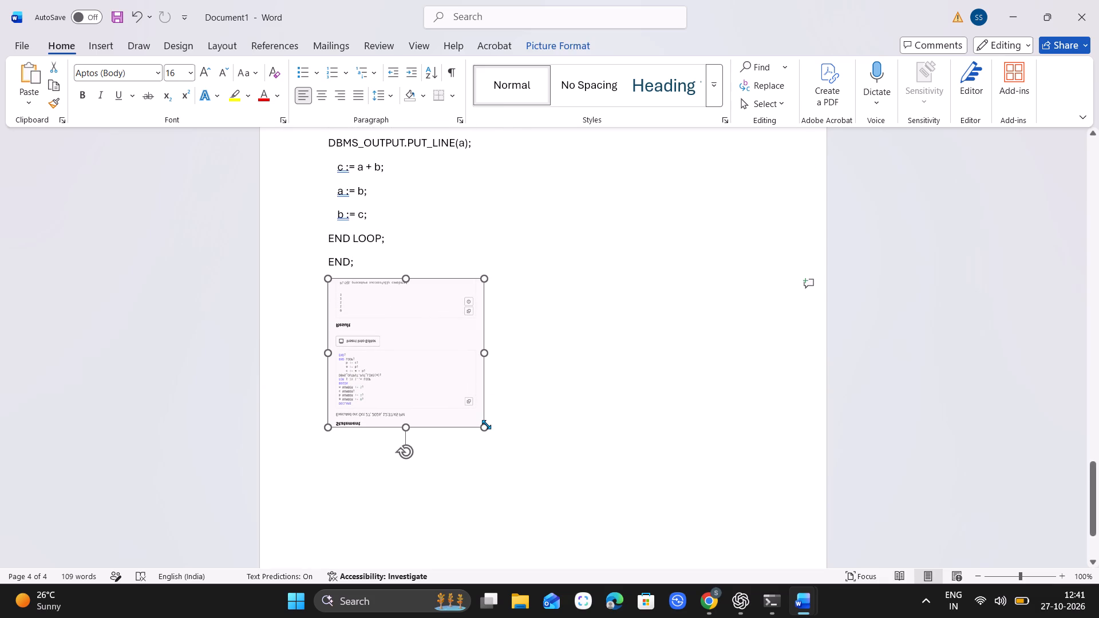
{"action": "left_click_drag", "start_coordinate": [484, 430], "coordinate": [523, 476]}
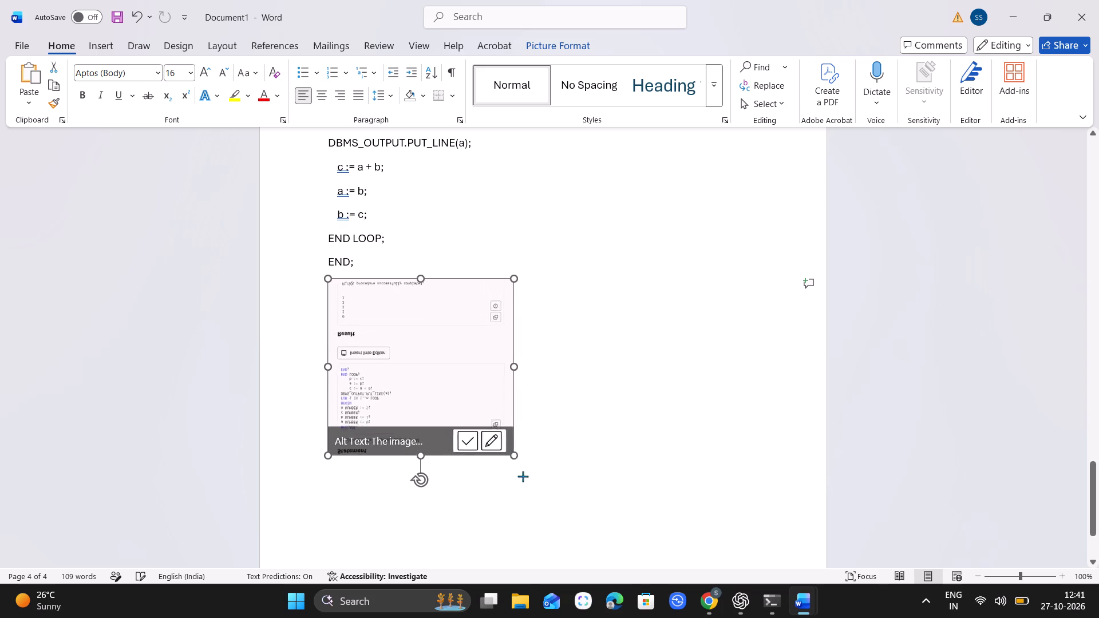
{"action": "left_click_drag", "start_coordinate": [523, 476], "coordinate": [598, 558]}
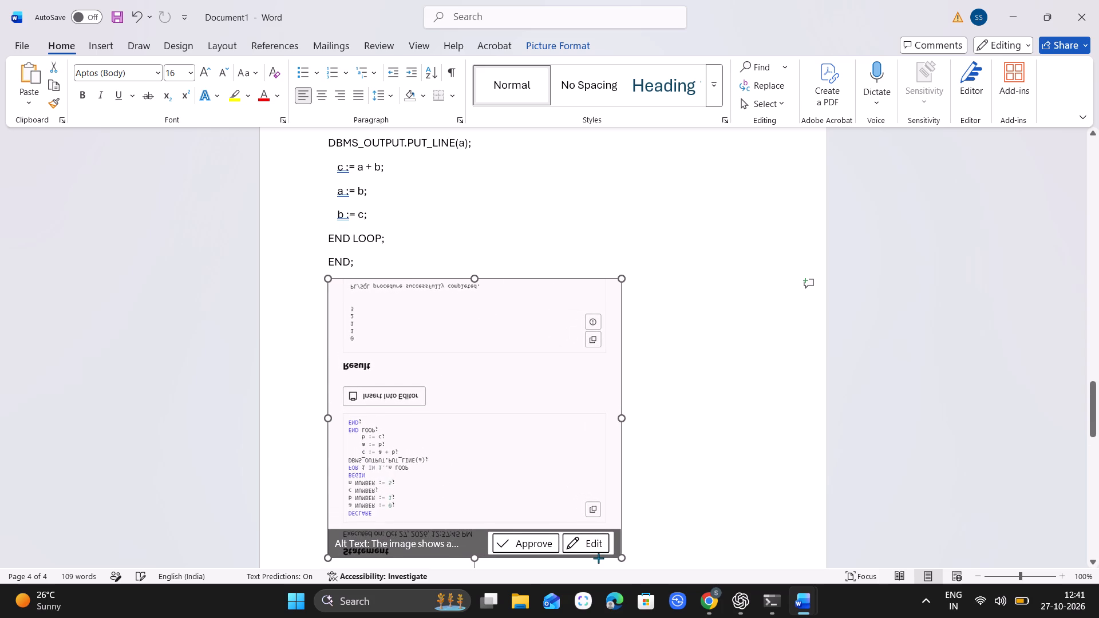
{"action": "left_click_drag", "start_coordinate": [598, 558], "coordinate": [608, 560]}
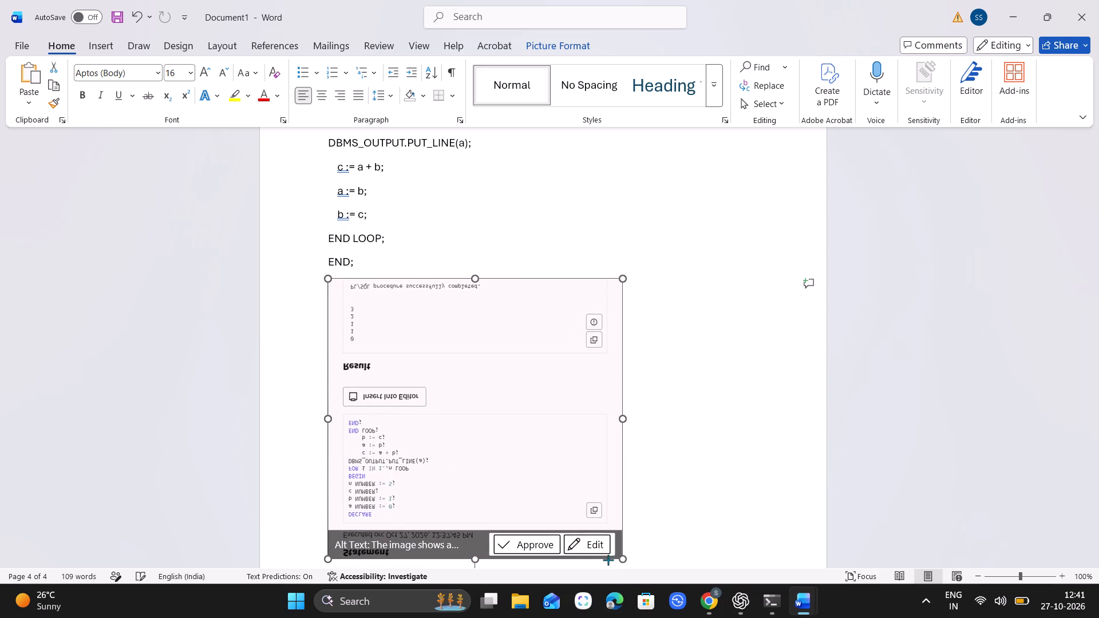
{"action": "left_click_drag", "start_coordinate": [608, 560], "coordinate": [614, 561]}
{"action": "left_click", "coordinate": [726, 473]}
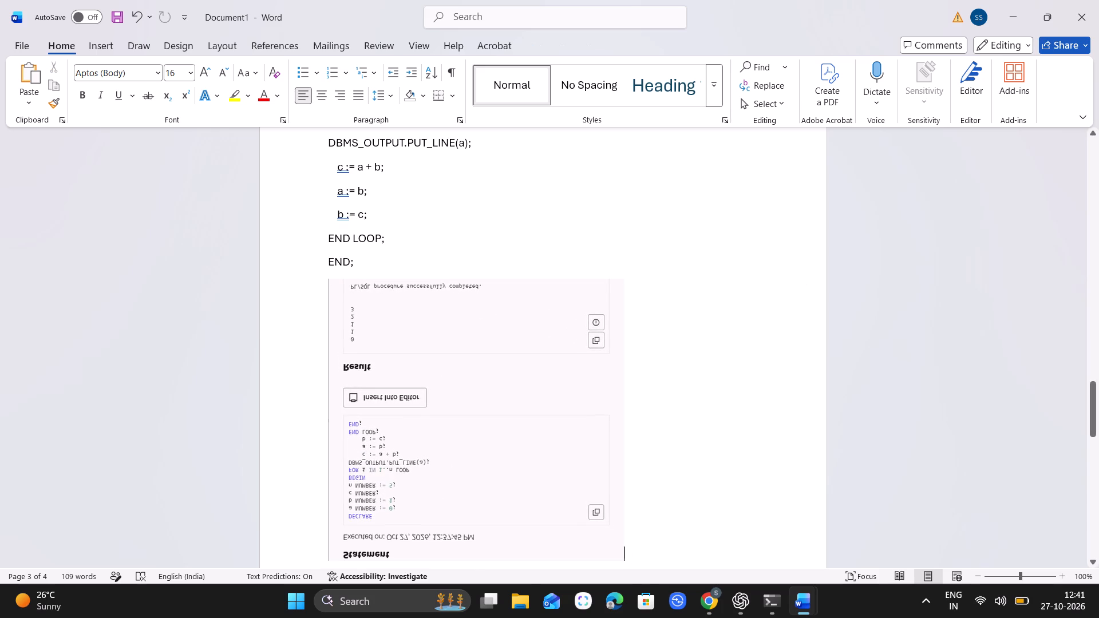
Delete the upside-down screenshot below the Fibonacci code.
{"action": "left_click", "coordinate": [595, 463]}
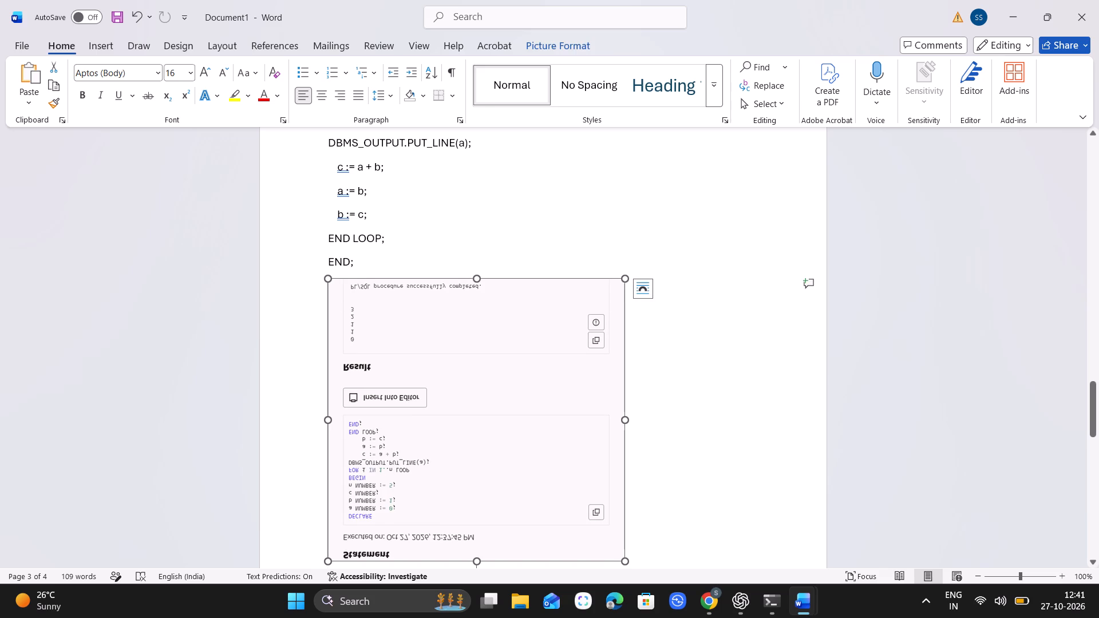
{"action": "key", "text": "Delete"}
Paste the Fibonacci output screenshot again below END; and shrink it proportionally, upright, to fit on the same page as the code.
{"action": "key", "text": "ctrl+v"}
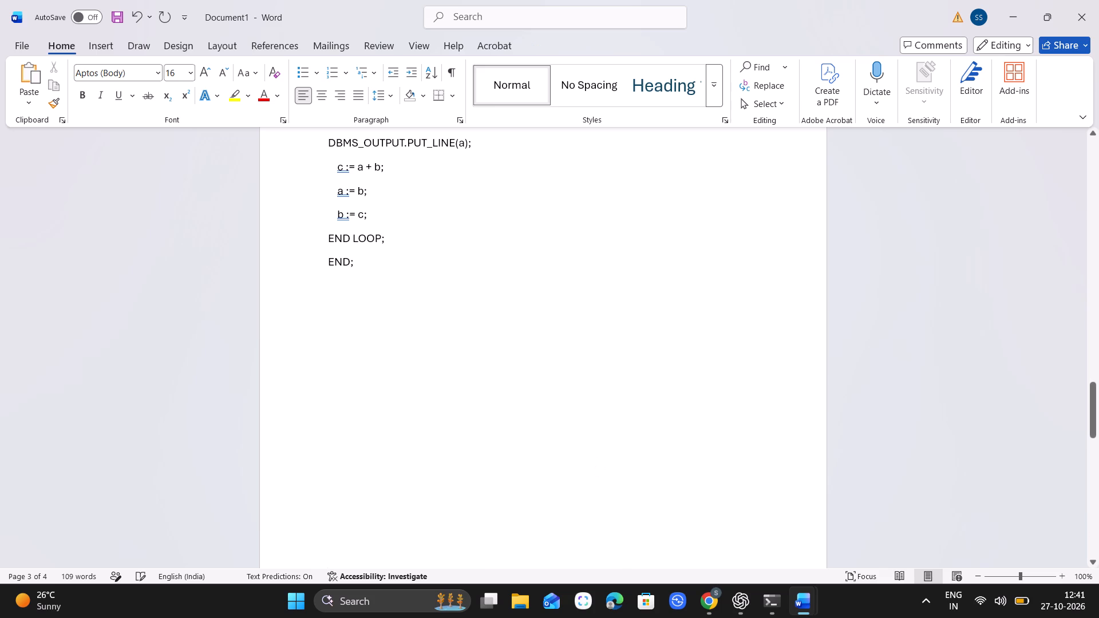
{"action": "scroll", "coordinate": [604, 399], "scroll_direction": "up", "scroll_amount": 3}
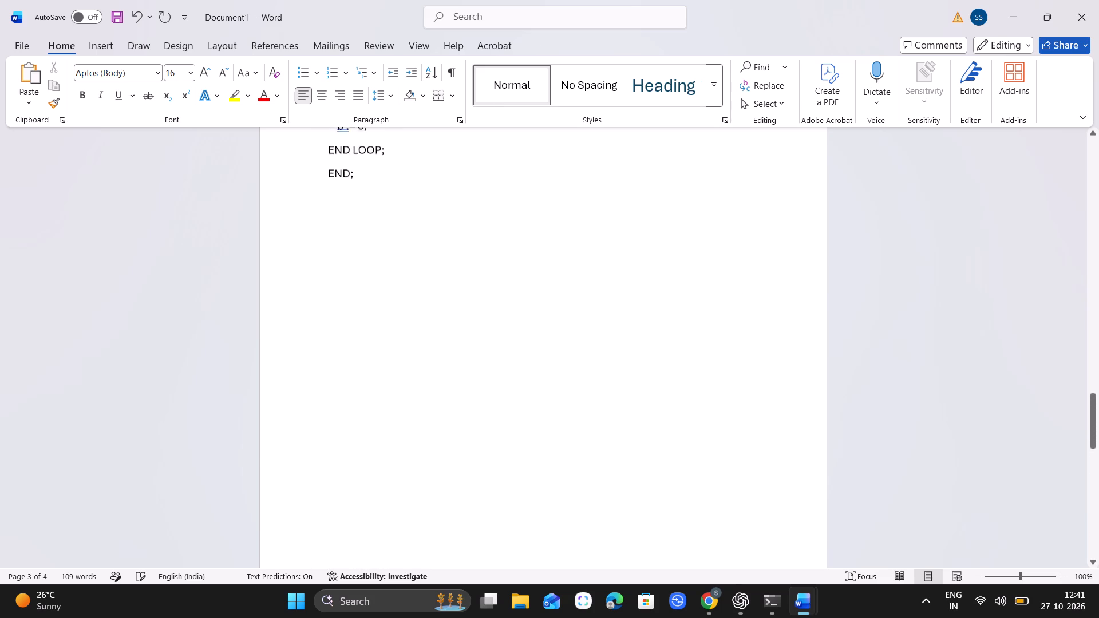
{"action": "scroll", "coordinate": [604, 399], "scroll_direction": "down", "scroll_amount": 1}
{"action": "left_click", "coordinate": [619, 410]}
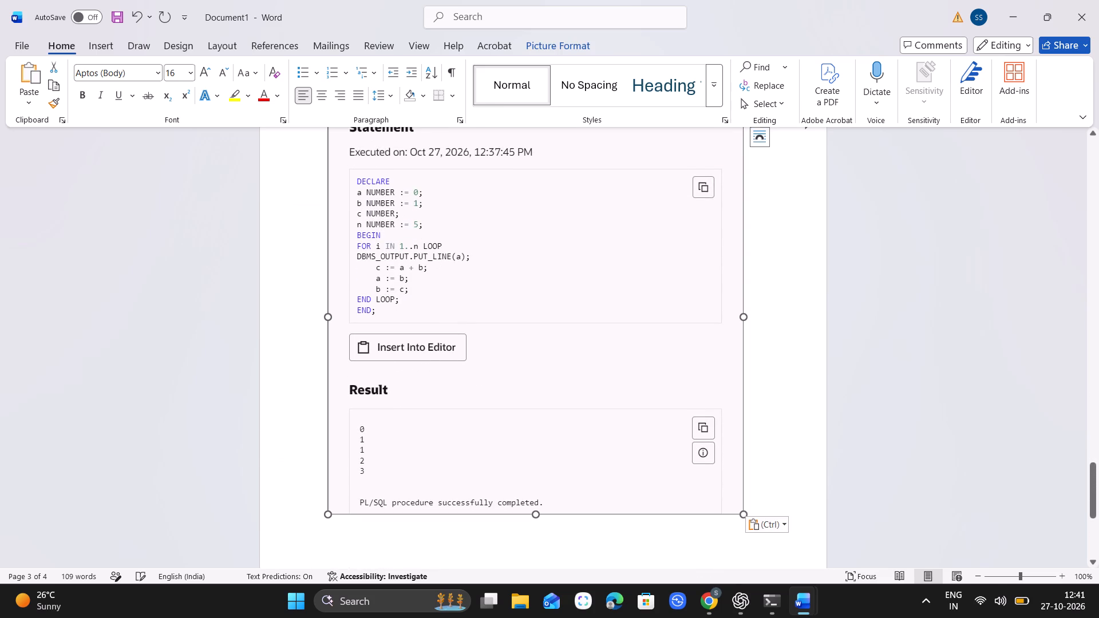
{"action": "left_click_drag", "start_coordinate": [744, 514], "coordinate": [697, 473]}
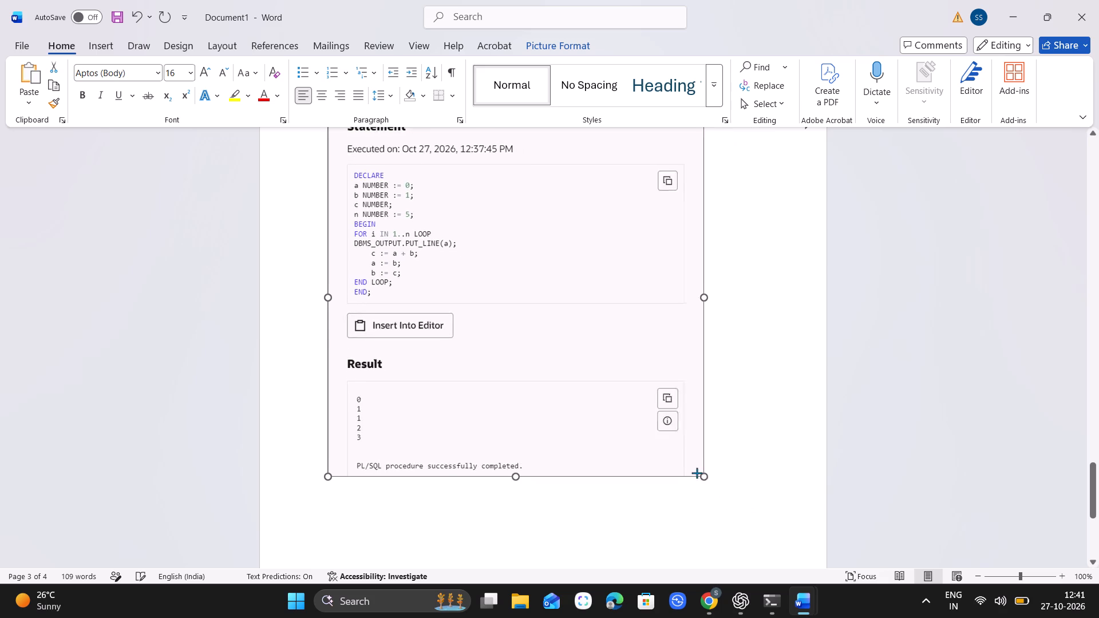
{"action": "left_click_drag", "start_coordinate": [697, 473], "coordinate": [556, 365]}
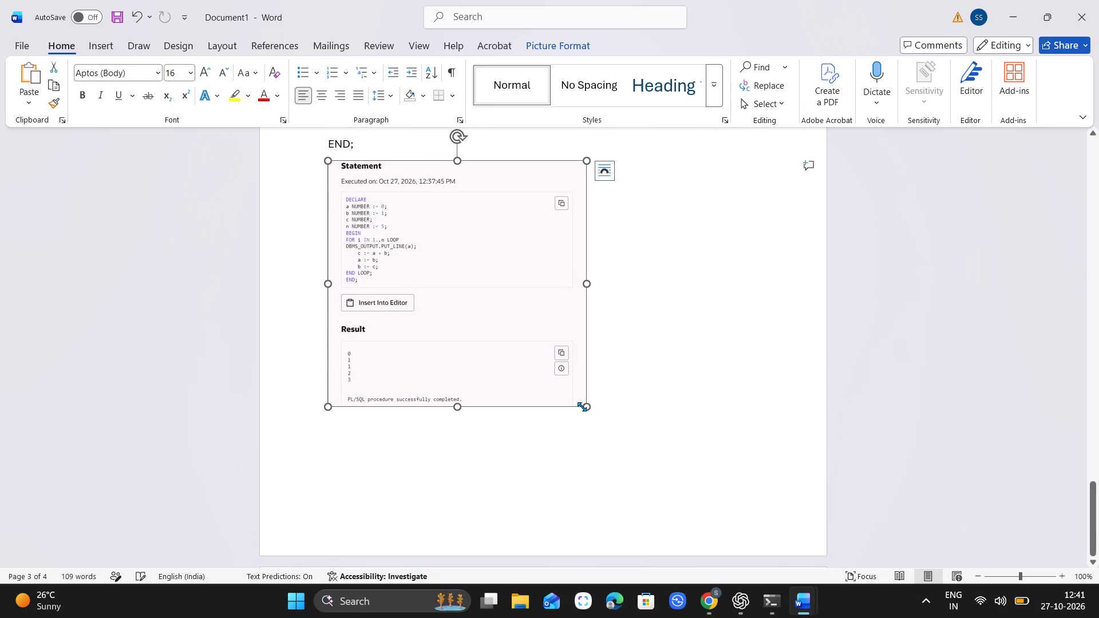
{"action": "left_click_drag", "start_coordinate": [590, 409], "coordinate": [623, 430]}
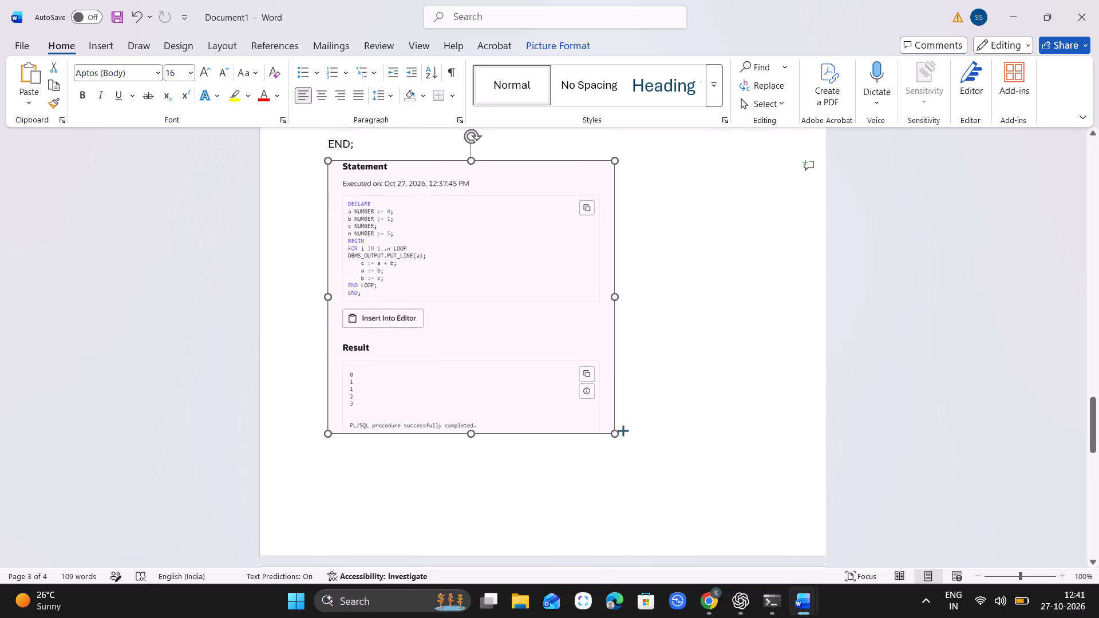
{"action": "left_click_drag", "start_coordinate": [623, 430], "coordinate": [661, 475]}
{"action": "left_click", "coordinate": [767, 439]}
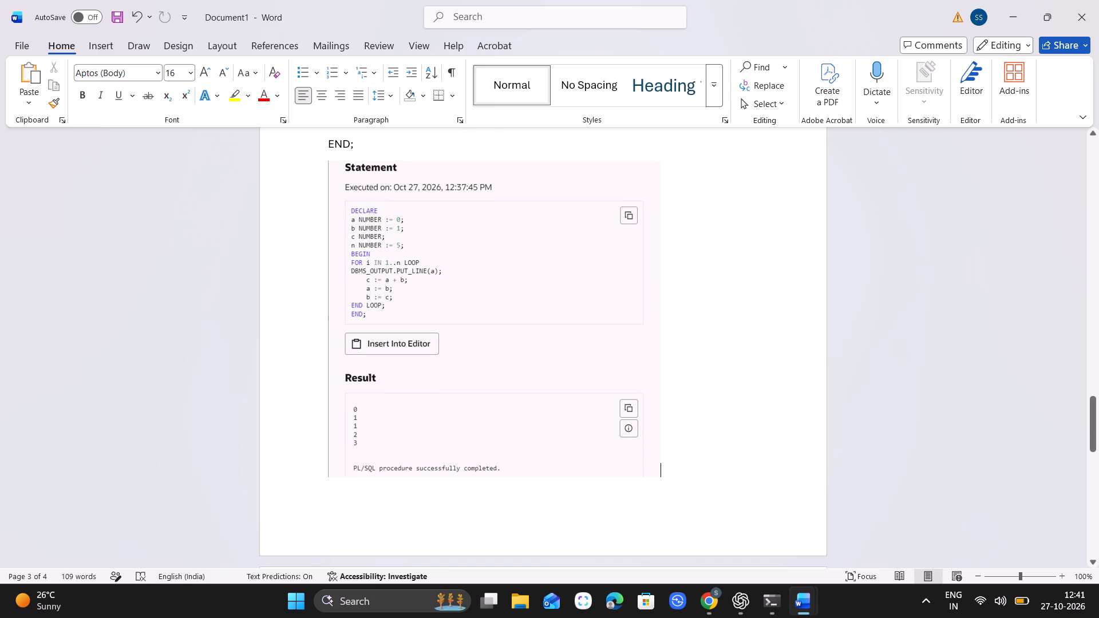
{"action": "scroll", "coordinate": [767, 439], "scroll_direction": "up", "scroll_amount": 3}
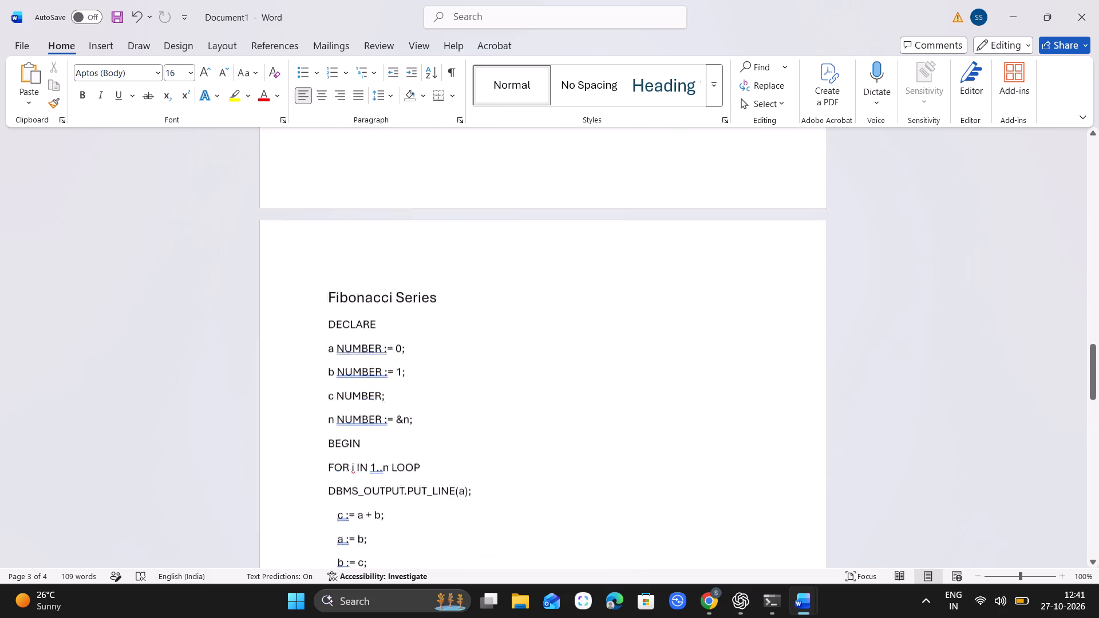
{"action": "scroll", "coordinate": [767, 439], "scroll_direction": "up", "scroll_amount": 3}
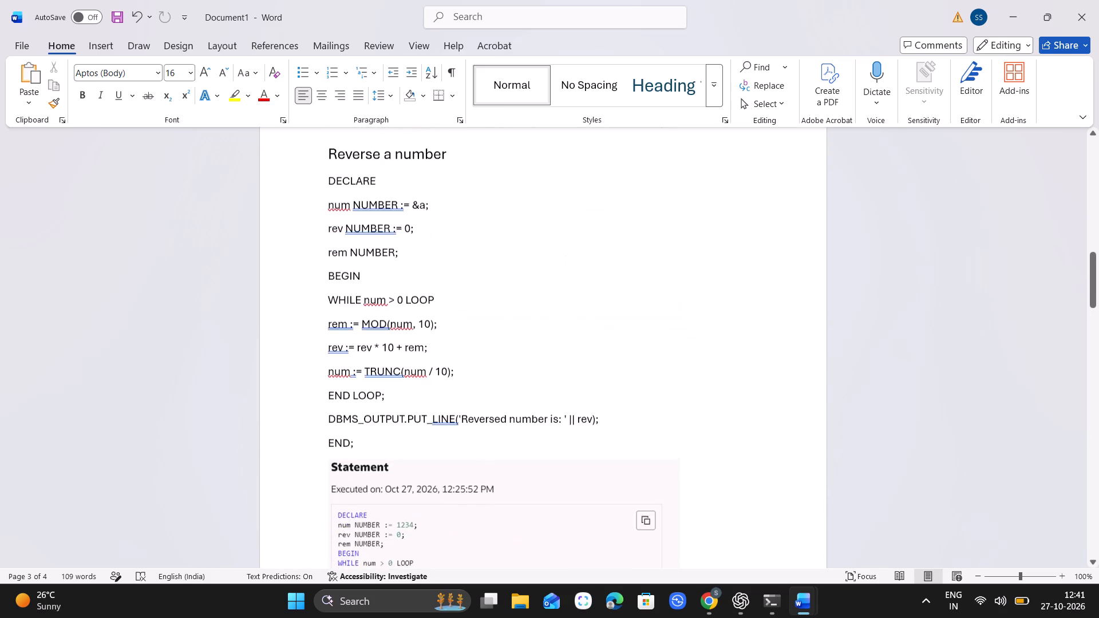
{"action": "scroll", "coordinate": [767, 439], "scroll_direction": "up", "scroll_amount": 3}
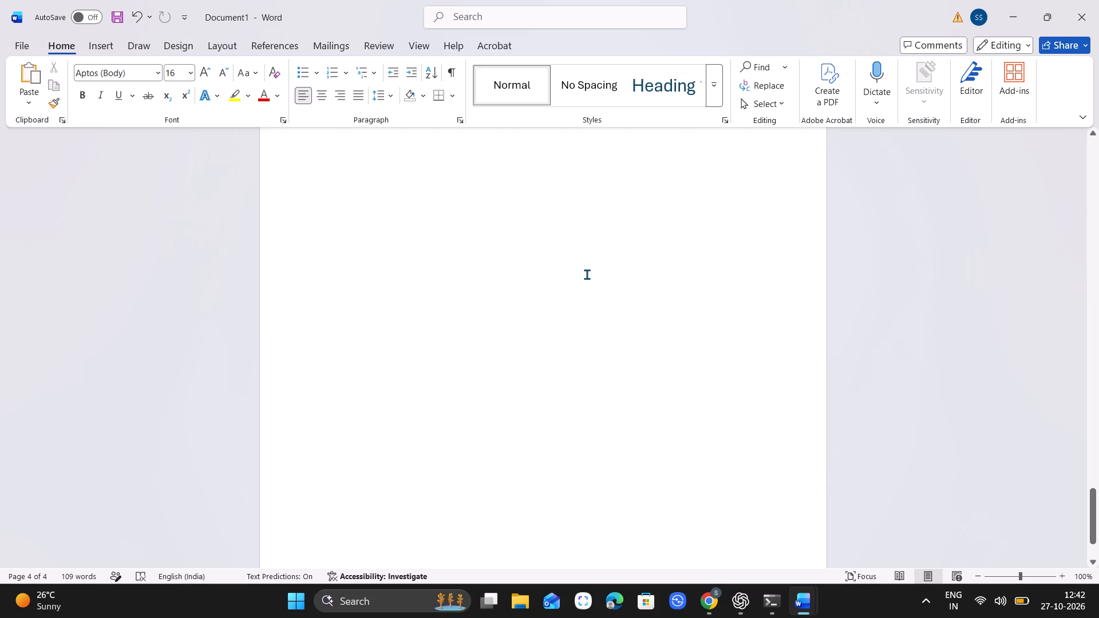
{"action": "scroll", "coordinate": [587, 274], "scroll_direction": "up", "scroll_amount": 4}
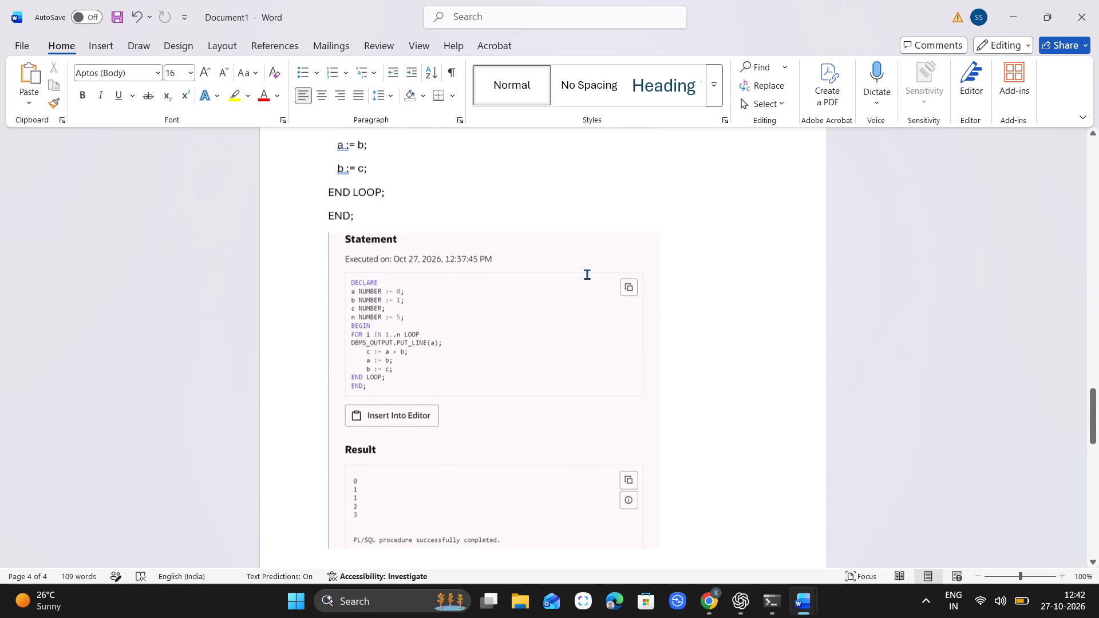
Undo the most recent edits, returning to the larger Fibonacci output screenshot below the code's END; line.
{"action": "scroll", "coordinate": [587, 274], "scroll_direction": "up", "scroll_amount": 2}
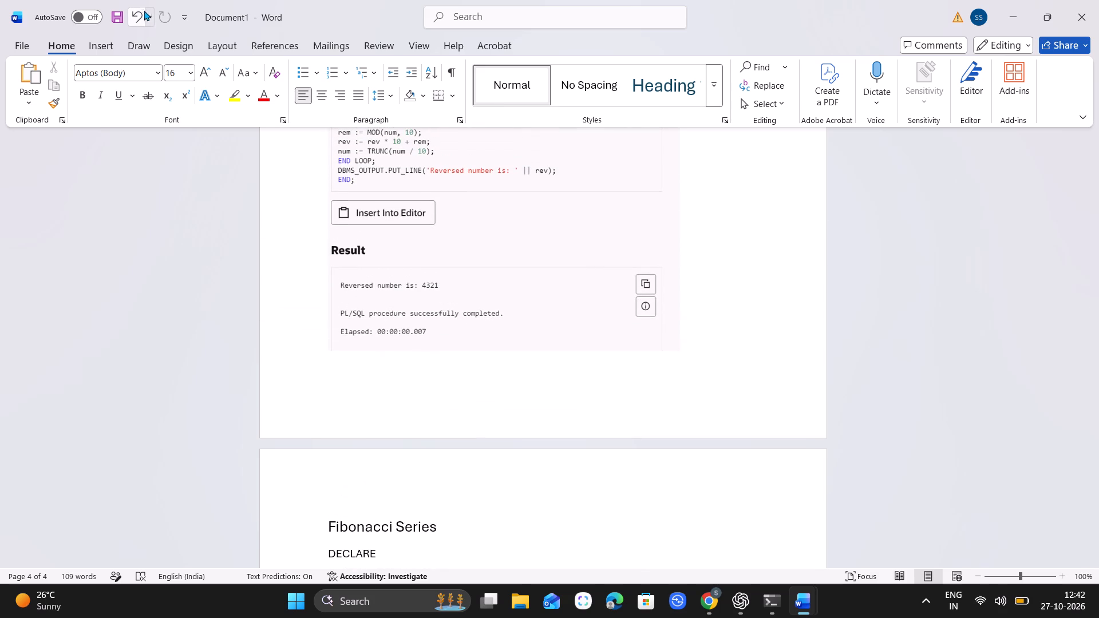
{"action": "left_click", "coordinate": [139, 19]}
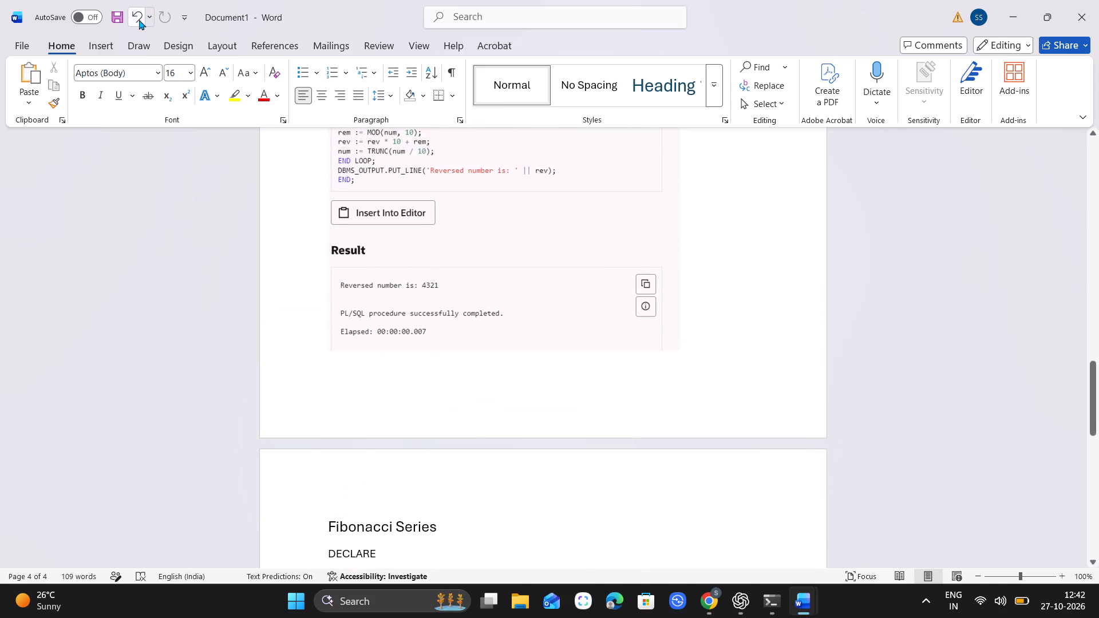
{"action": "triple_click", "coordinate": [139, 19]}
{"action": "triple_click", "coordinate": [139, 19]}
{"action": "left_click", "coordinate": [139, 19]}
{"action": "left_click", "coordinate": [139, 19]}
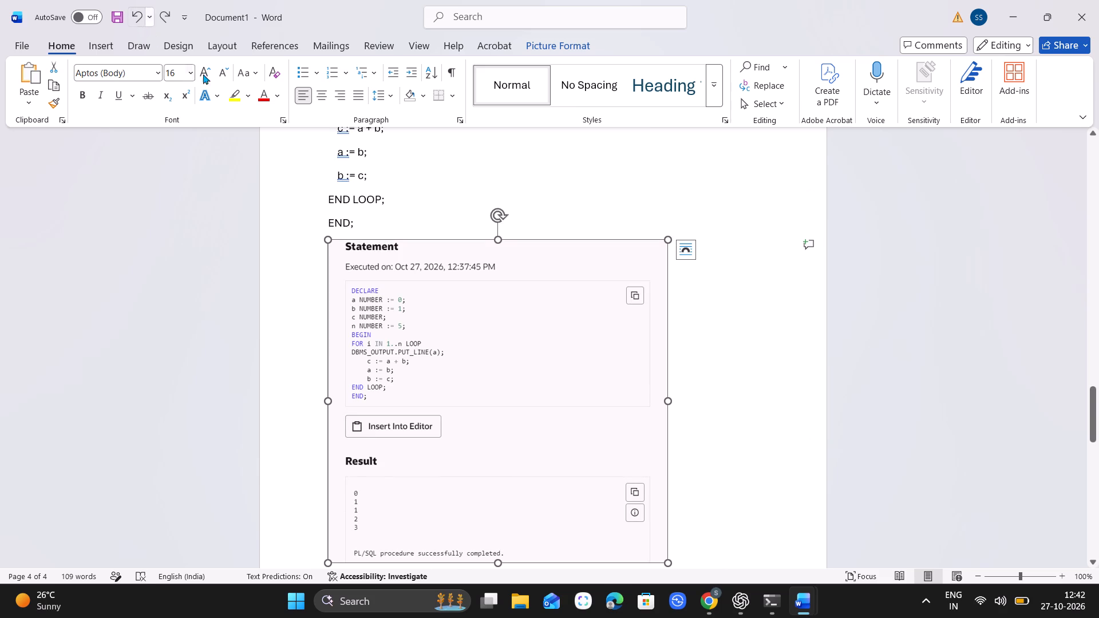
Look through the document from the first page to the blank last page, checking how the programs and output screenshots are laid out.
{"action": "scroll", "coordinate": [519, 172], "scroll_direction": "up", "scroll_amount": 4}
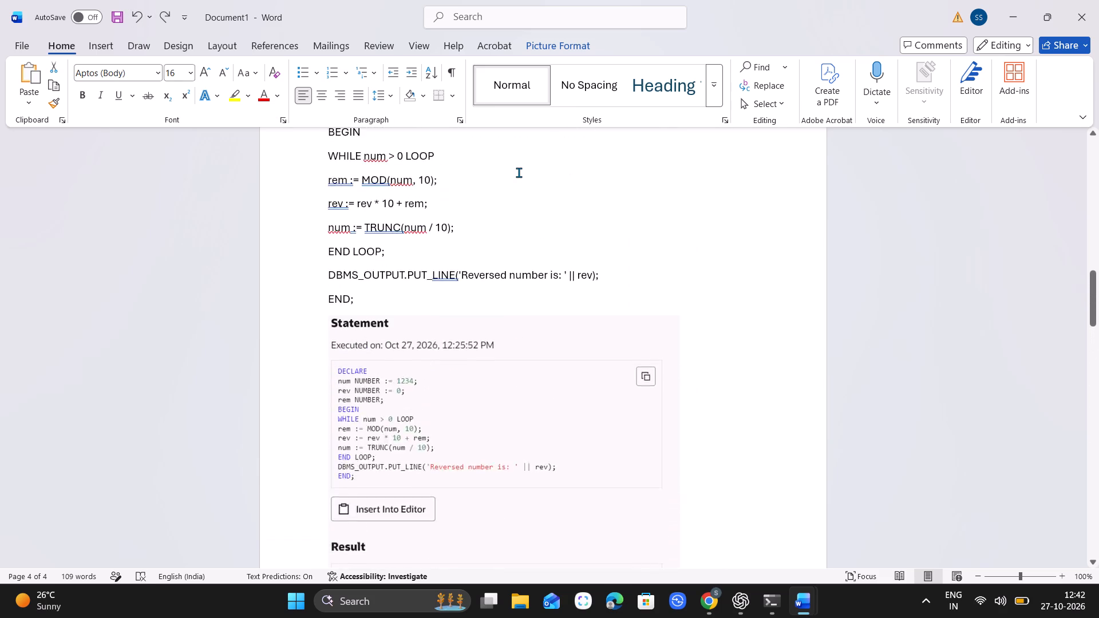
{"action": "scroll", "coordinate": [519, 172], "scroll_direction": "up", "scroll_amount": 6}
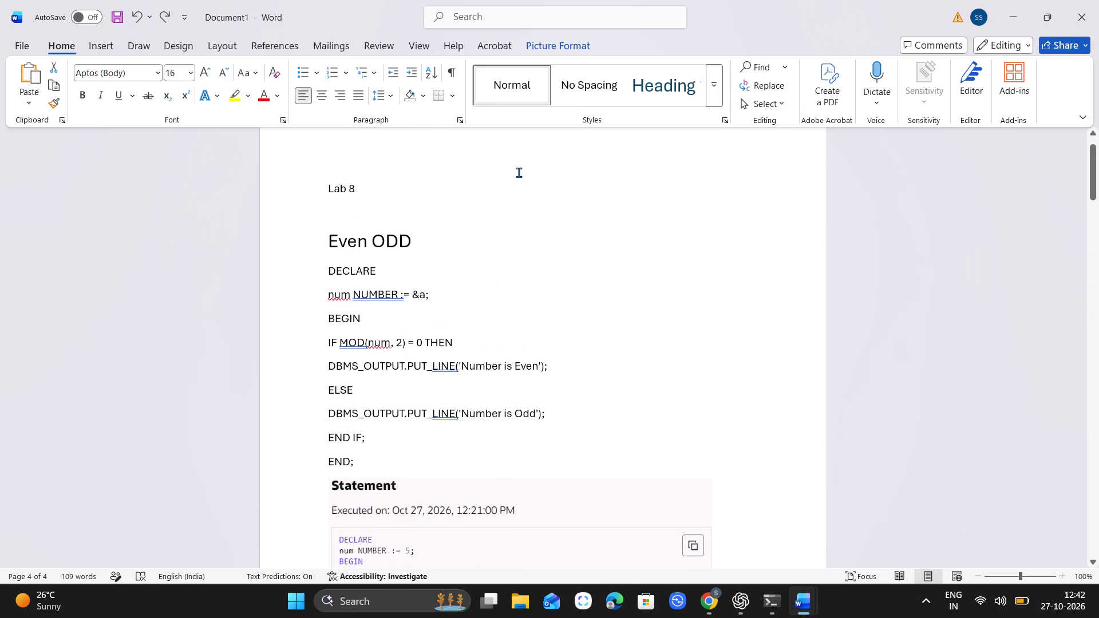
{"action": "scroll", "coordinate": [519, 172], "scroll_direction": "up", "scroll_amount": 1}
{"action": "scroll", "coordinate": [519, 172], "scroll_direction": "down", "scroll_amount": 9}
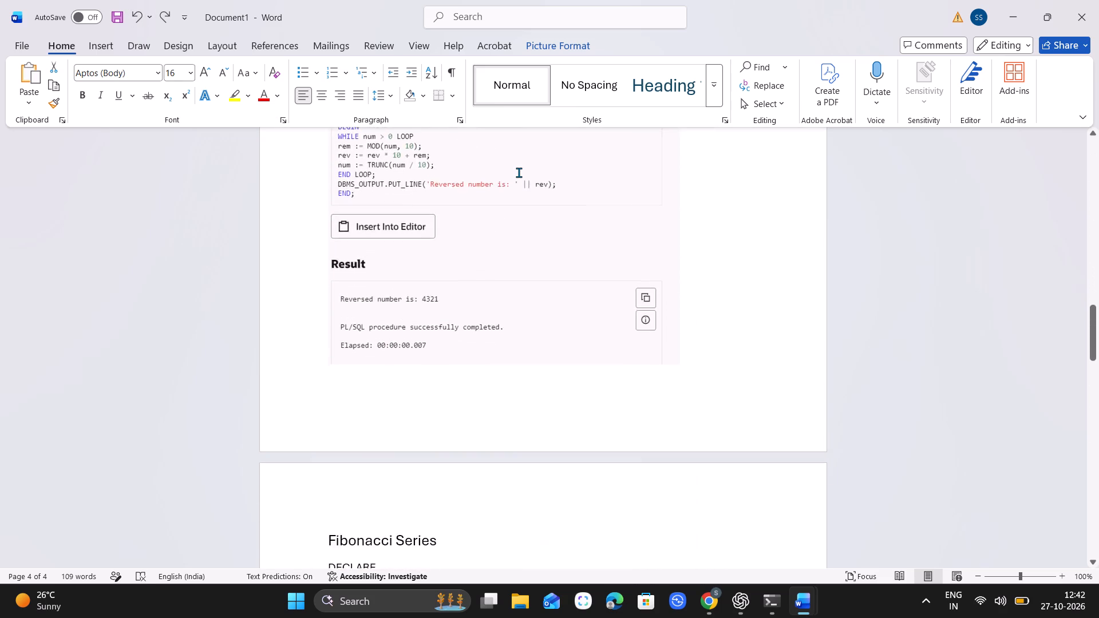
{"action": "scroll", "coordinate": [519, 172], "scroll_direction": "down", "scroll_amount": 1}
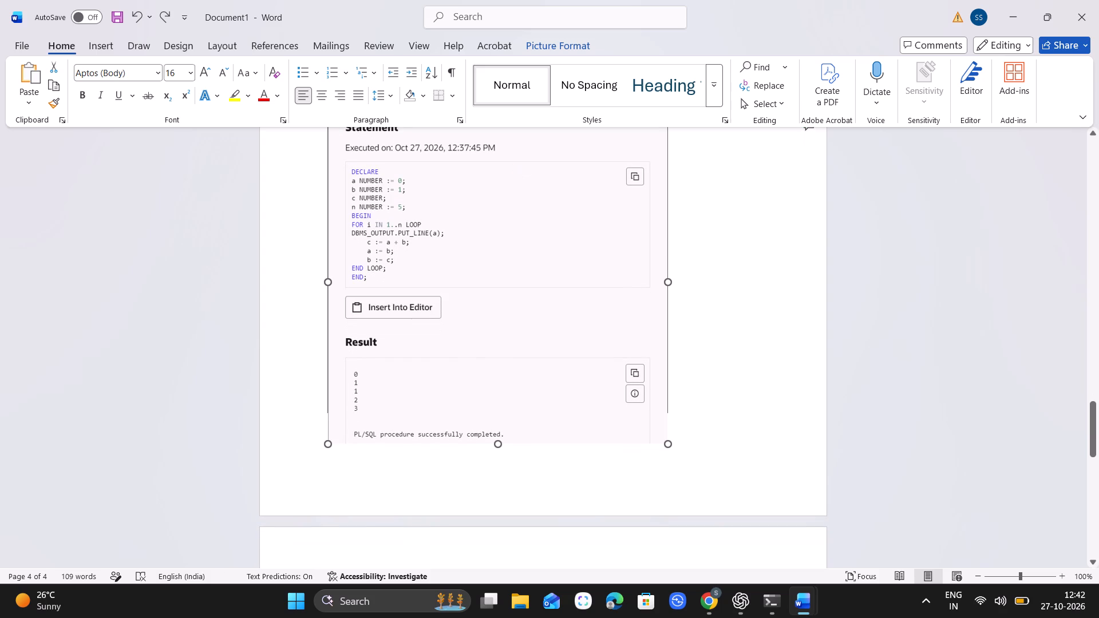
{"action": "scroll", "coordinate": [519, 248], "scroll_direction": "down", "scroll_amount": 3}
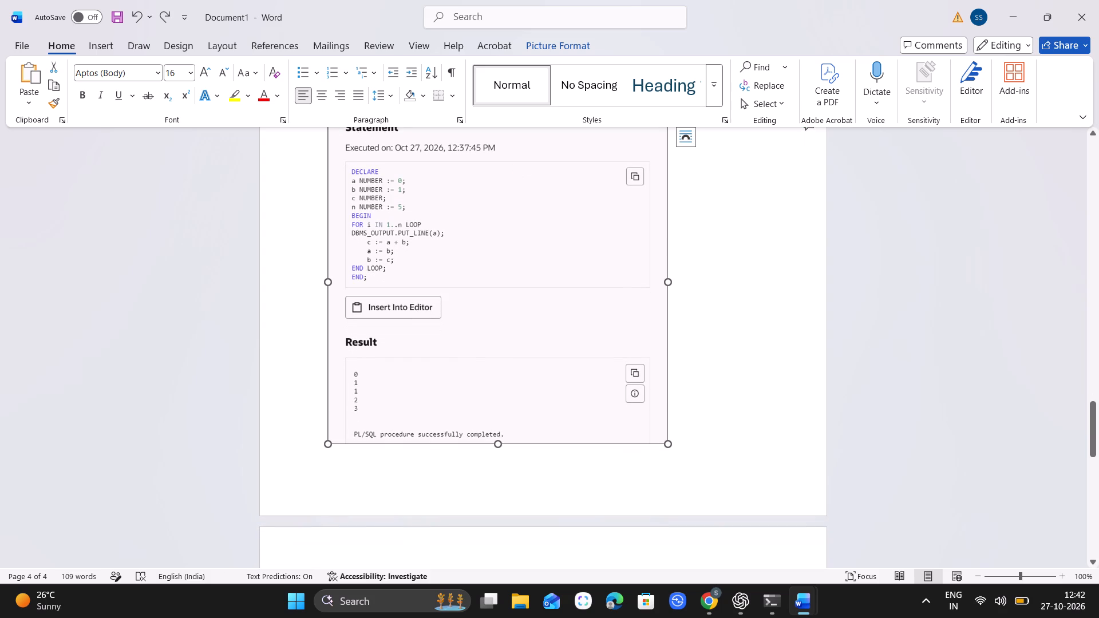
{"action": "scroll", "coordinate": [674, 373], "scroll_direction": "down", "scroll_amount": 2}
{"action": "scroll", "coordinate": [754, 432], "scroll_direction": "down", "scroll_amount": 2}
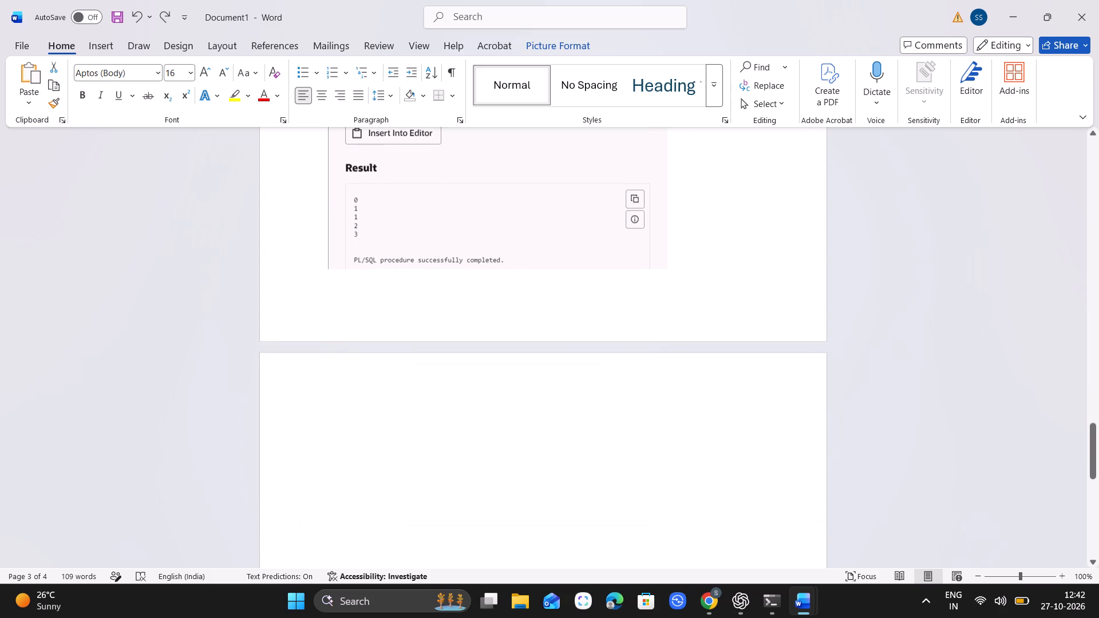
{"action": "scroll", "coordinate": [754, 432], "scroll_direction": "down", "scroll_amount": 3}
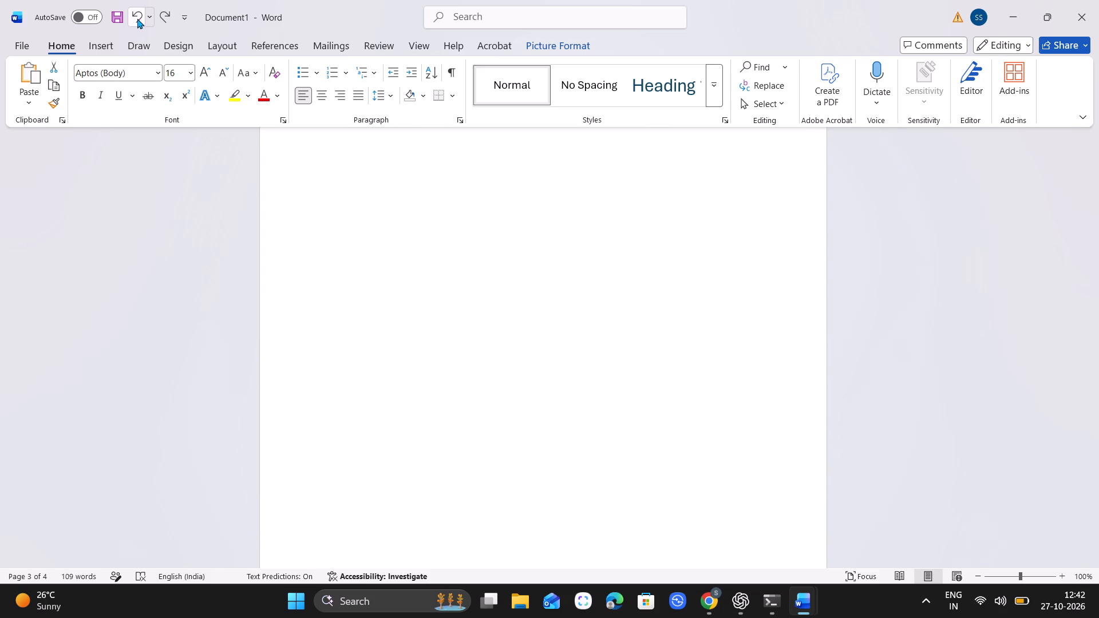
Undo further edits step by step around the Fibonacci Series heading, its code and its output screenshot.
{"action": "left_click", "coordinate": [137, 18]}
{"action": "left_click", "coordinate": [137, 18]}
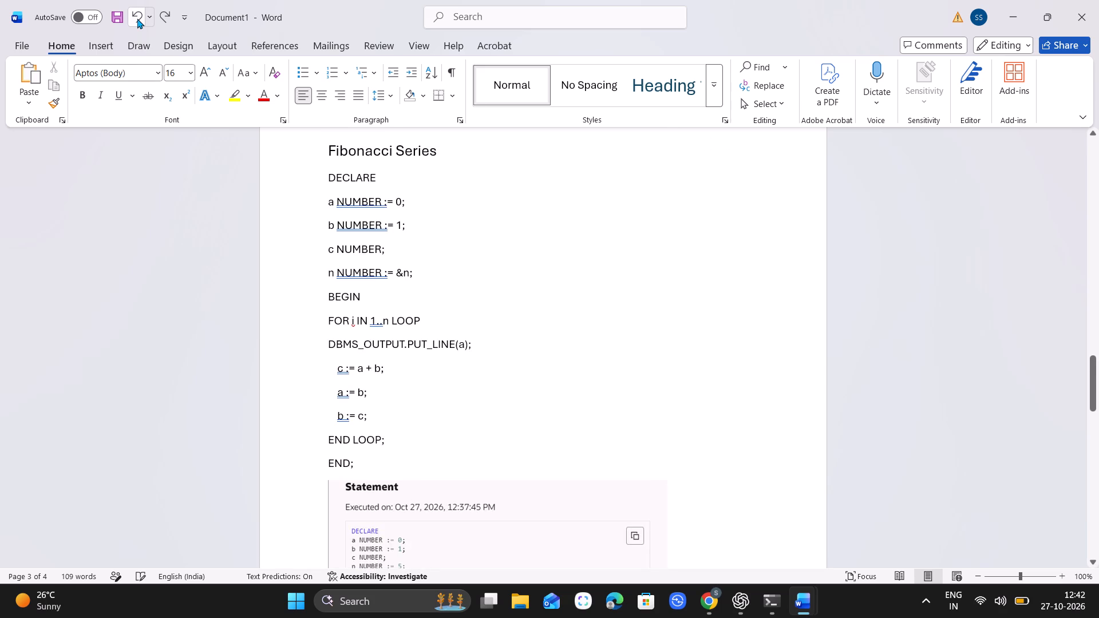
{"action": "left_click", "coordinate": [137, 18]}
{"action": "left_click", "coordinate": [137, 18]}
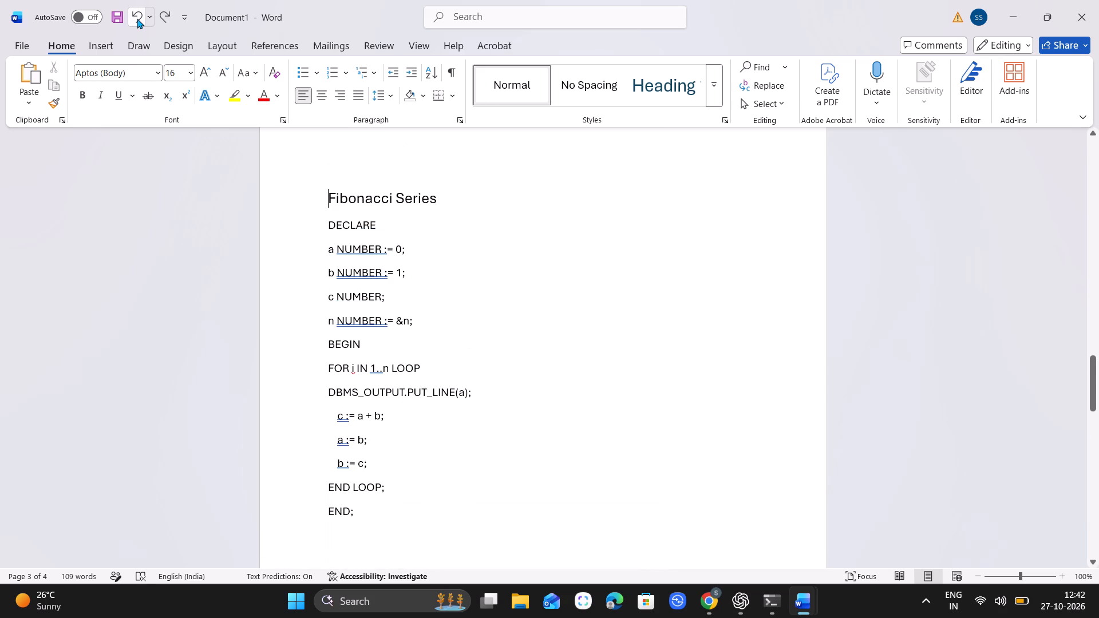
{"action": "left_click", "coordinate": [137, 18]}
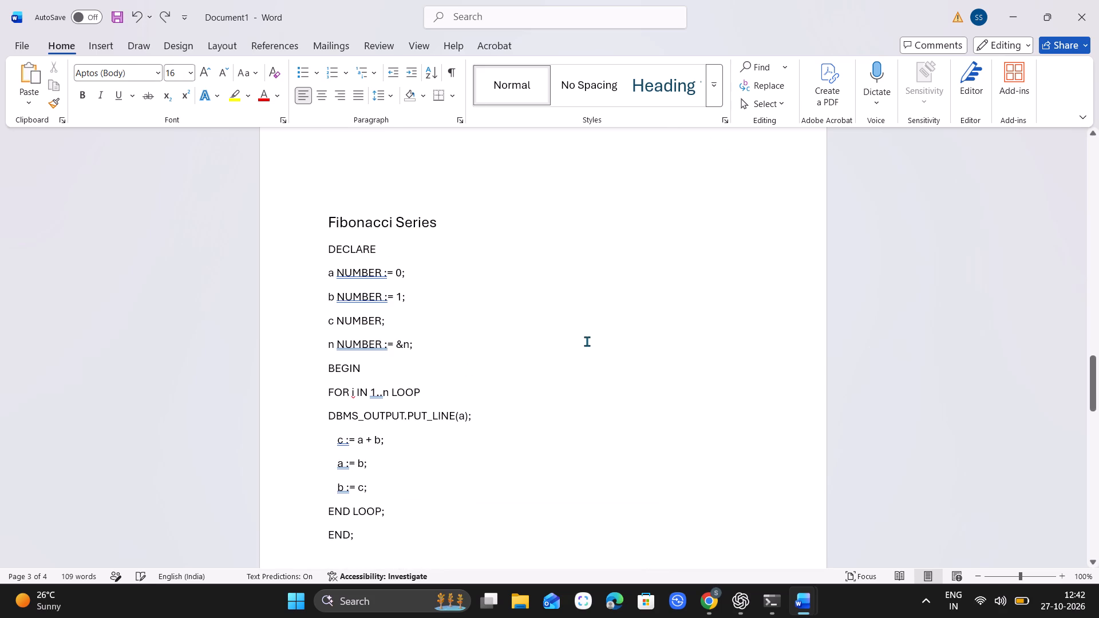
{"action": "scroll", "coordinate": [587, 341], "scroll_direction": "up", "scroll_amount": 7}
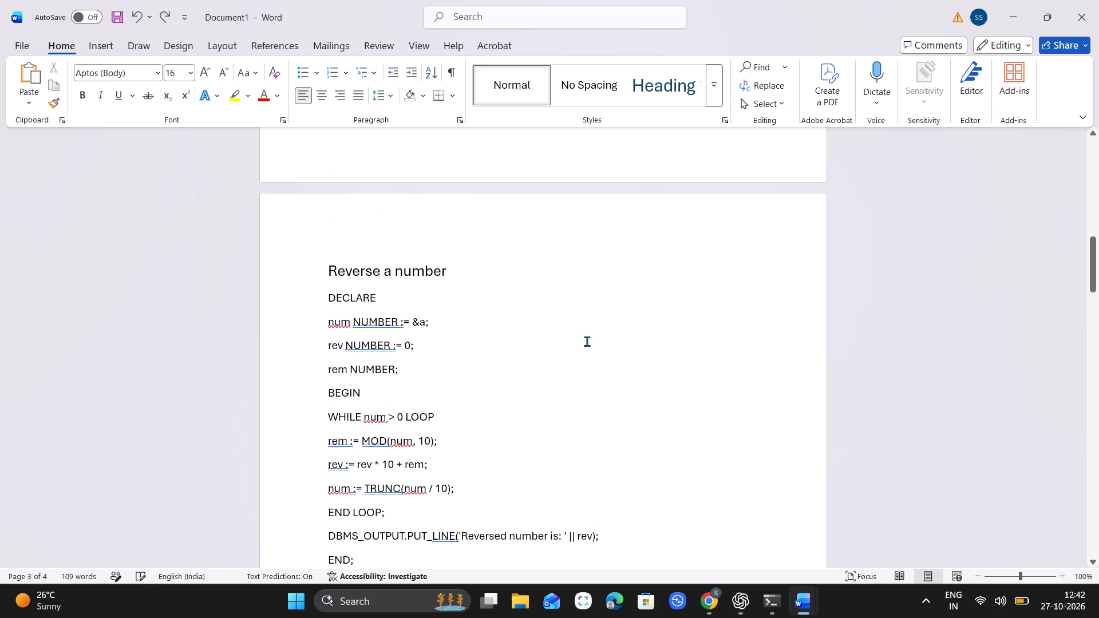
{"action": "left_click", "coordinate": [139, 12]}
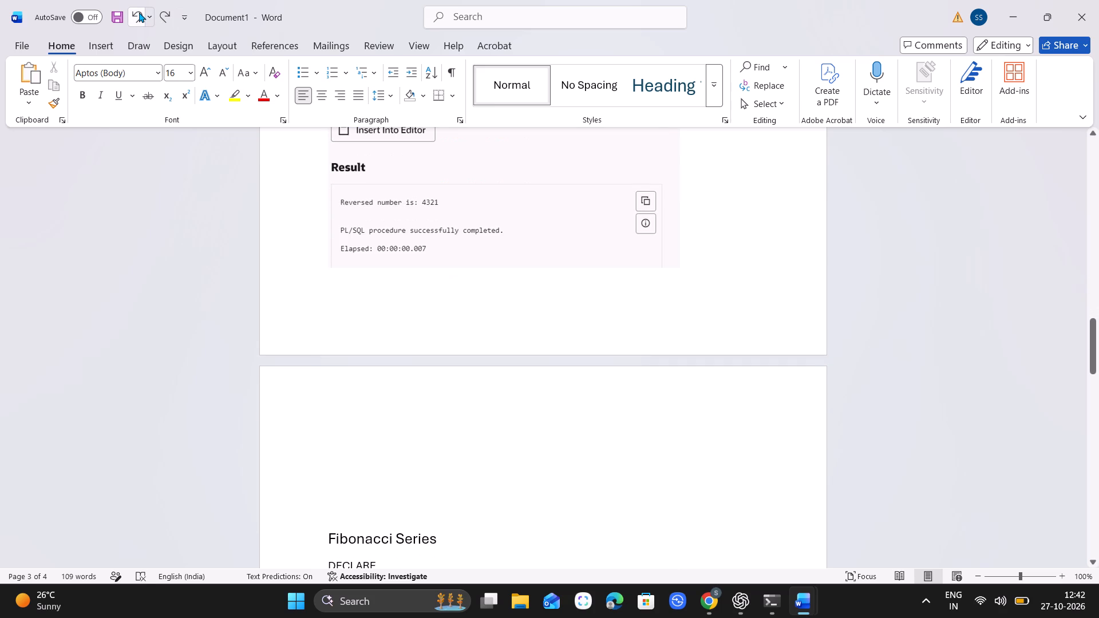
Undo more edits until the small Fibonacci output screenshot sits directly below END;, and redo the last undone change.
{"action": "scroll", "coordinate": [681, 470], "scroll_direction": "up", "scroll_amount": 4}
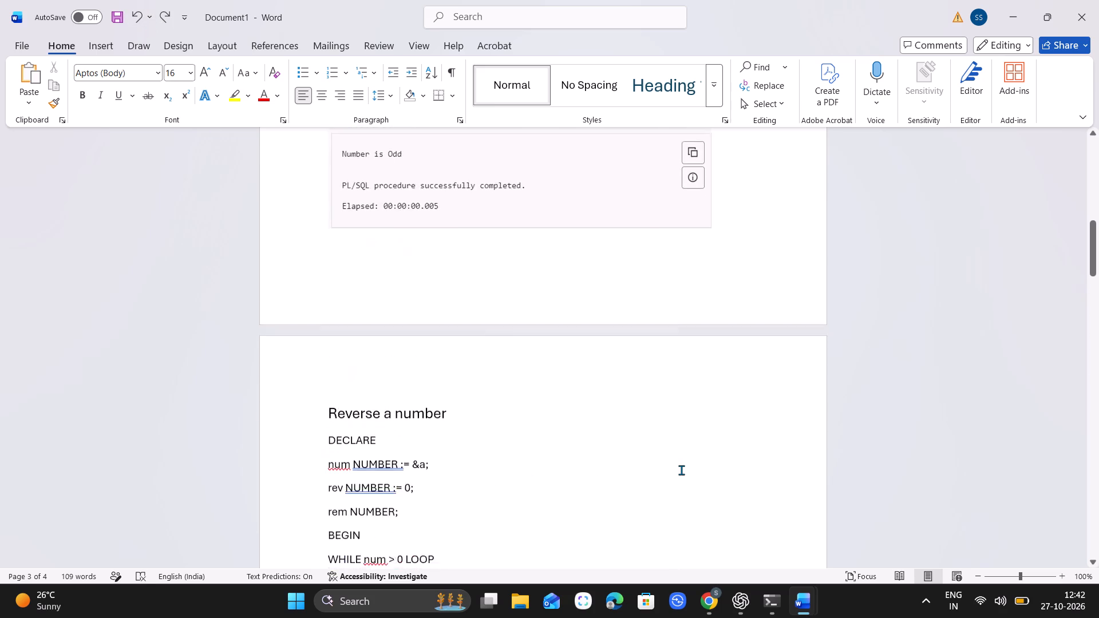
{"action": "scroll", "coordinate": [681, 470], "scroll_direction": "up", "scroll_amount": 6}
{"action": "scroll", "coordinate": [681, 470], "scroll_direction": "down", "scroll_amount": 6}
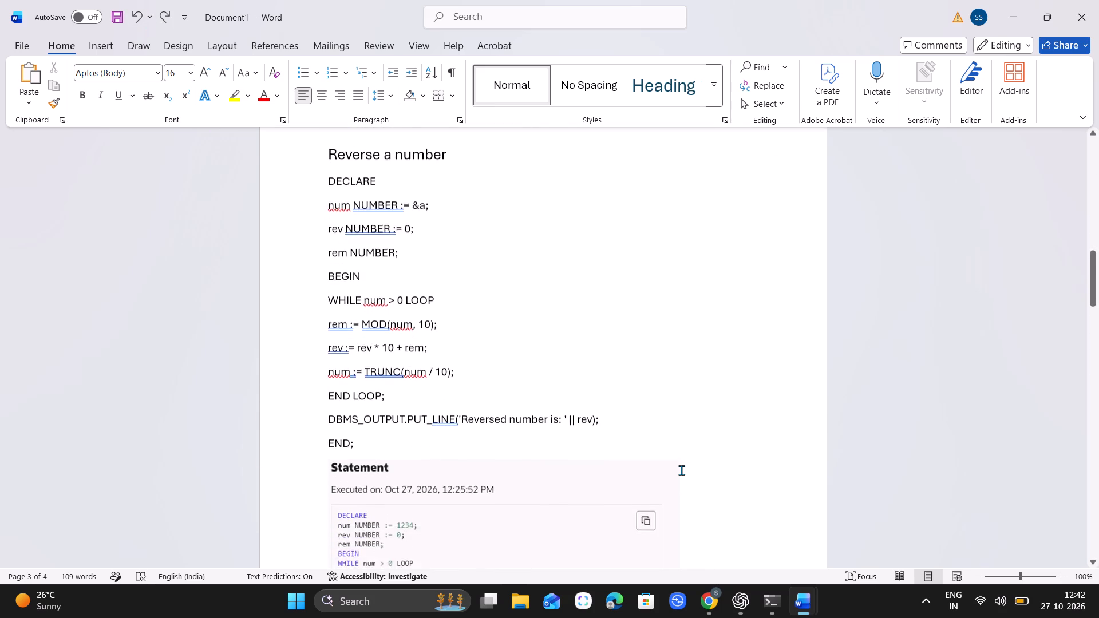
{"action": "scroll", "coordinate": [681, 470], "scroll_direction": "down", "scroll_amount": 7}
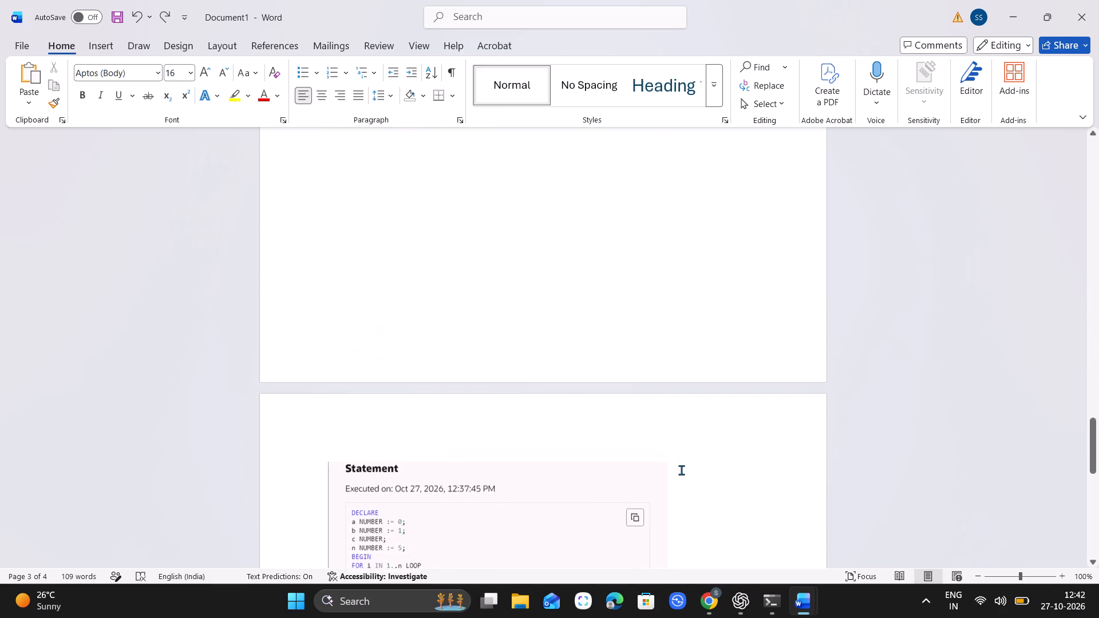
{"action": "scroll", "coordinate": [681, 470], "scroll_direction": "down", "scroll_amount": 3}
{"action": "left_click", "coordinate": [136, 17]}
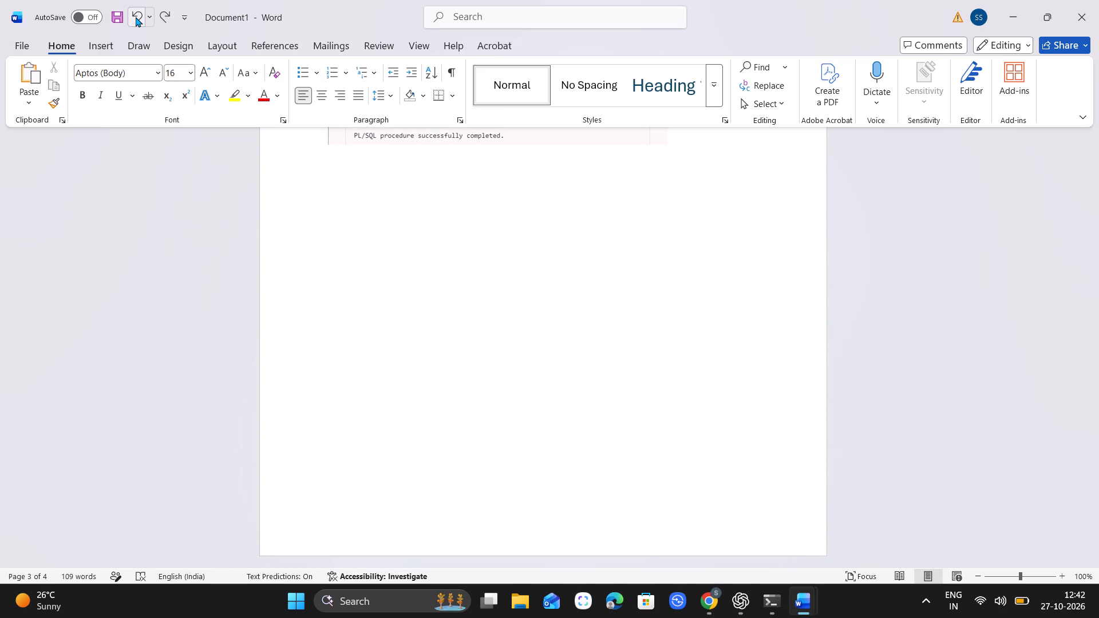
{"action": "left_click", "coordinate": [136, 17]}
{"action": "left_click", "coordinate": [136, 17]}
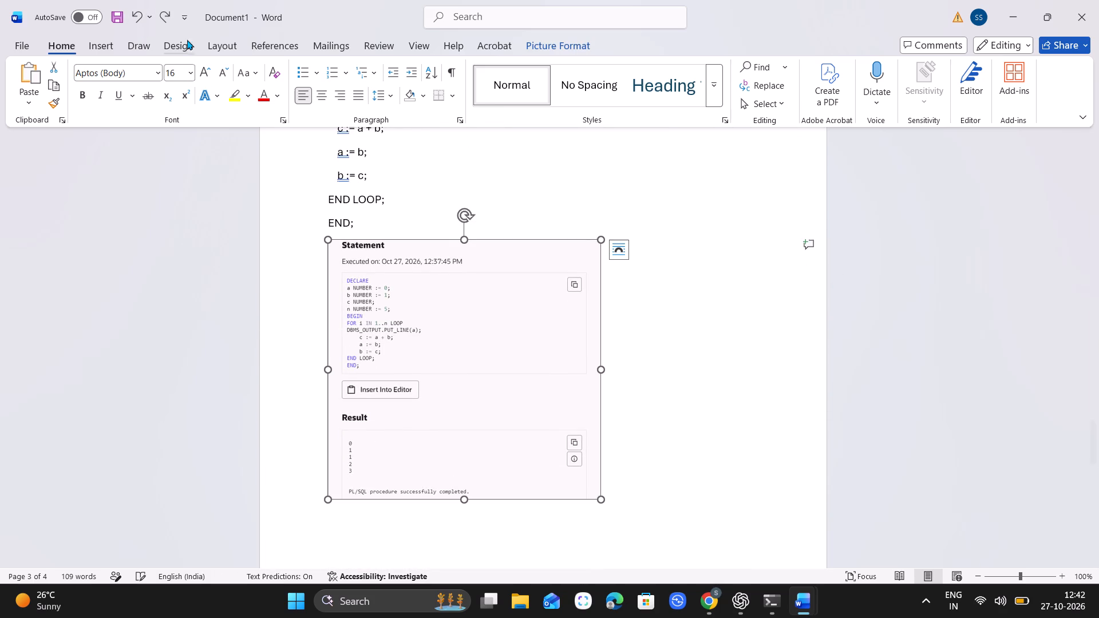
{"action": "left_click", "coordinate": [172, 20]}
Review all the programs and their output screenshots once more, from Even ODD through Reverse a number to Fibonacci Series.
{"action": "scroll", "coordinate": [543, 199], "scroll_direction": "up", "scroll_amount": 2}
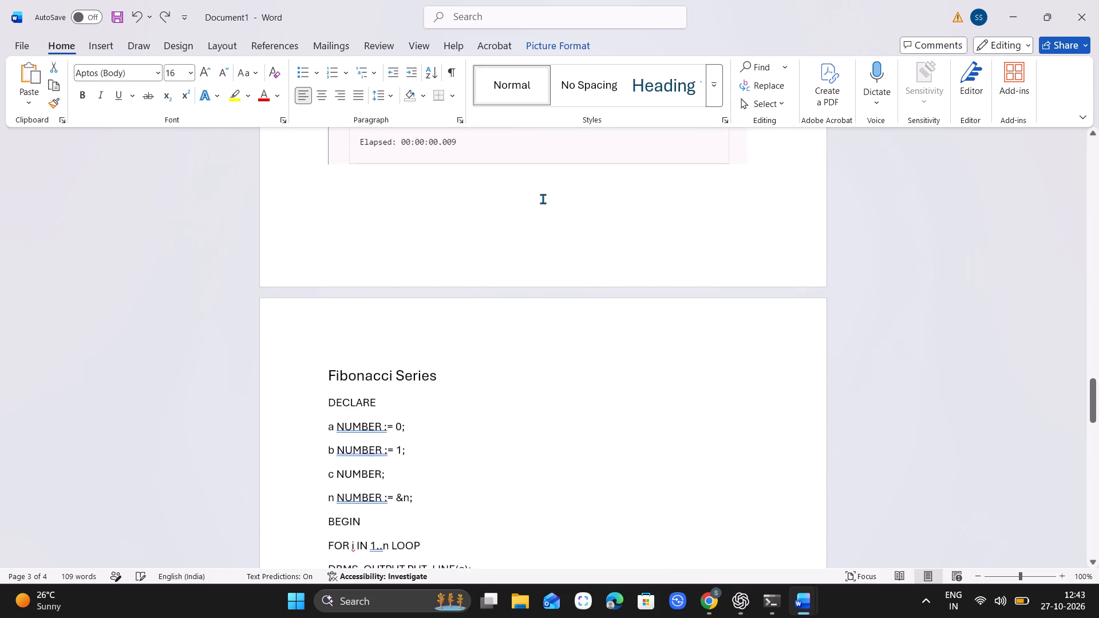
{"action": "scroll", "coordinate": [543, 199], "scroll_direction": "up", "scroll_amount": 8}
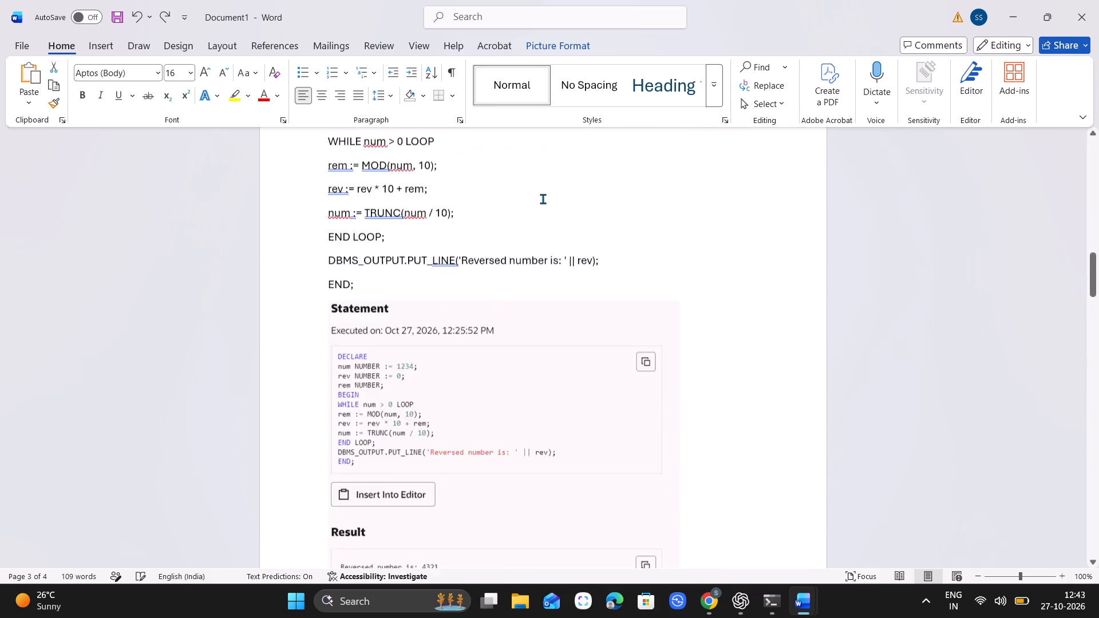
{"action": "scroll", "coordinate": [543, 199], "scroll_direction": "up", "scroll_amount": 9}
{"action": "scroll", "coordinate": [543, 199], "scroll_direction": "down", "scroll_amount": 2}
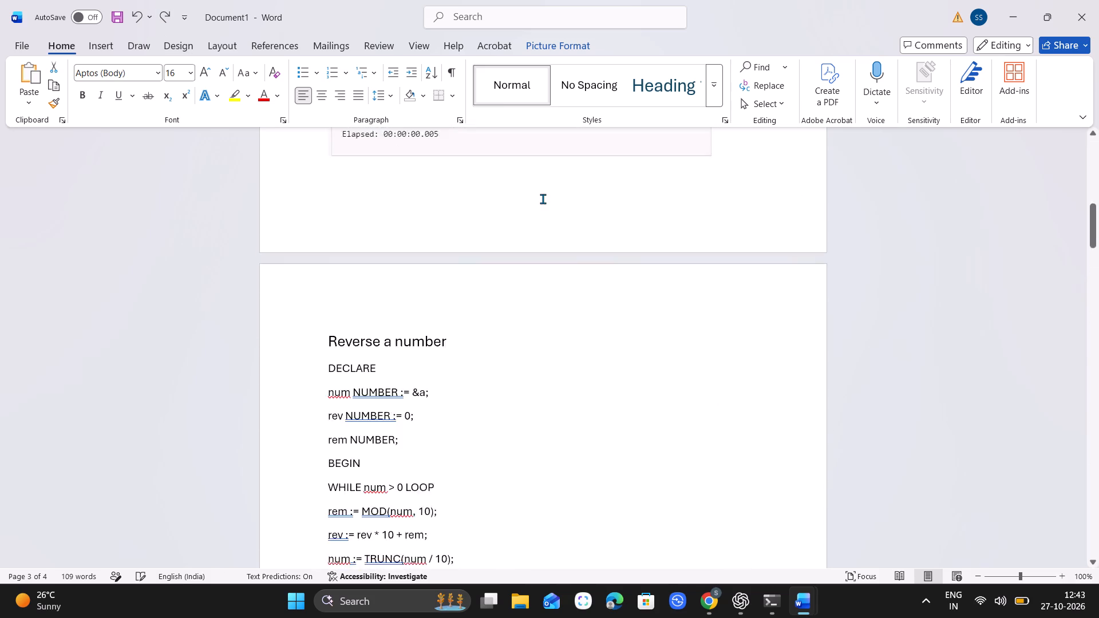
{"action": "scroll", "coordinate": [543, 199], "scroll_direction": "down", "scroll_amount": 7}
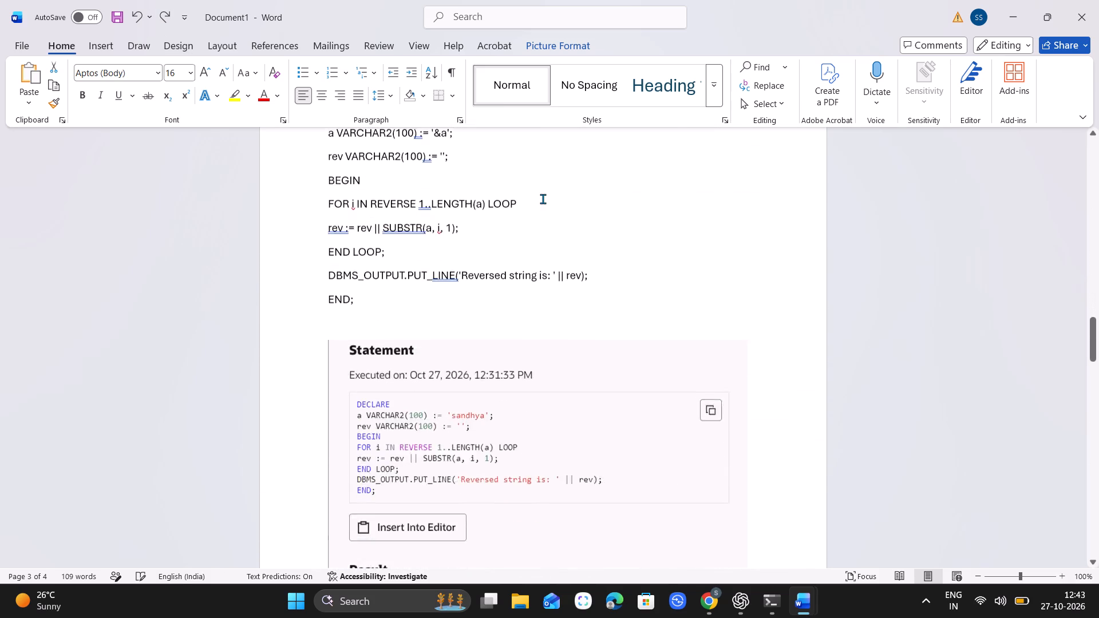
{"action": "scroll", "coordinate": [543, 199], "scroll_direction": "down", "scroll_amount": 5}
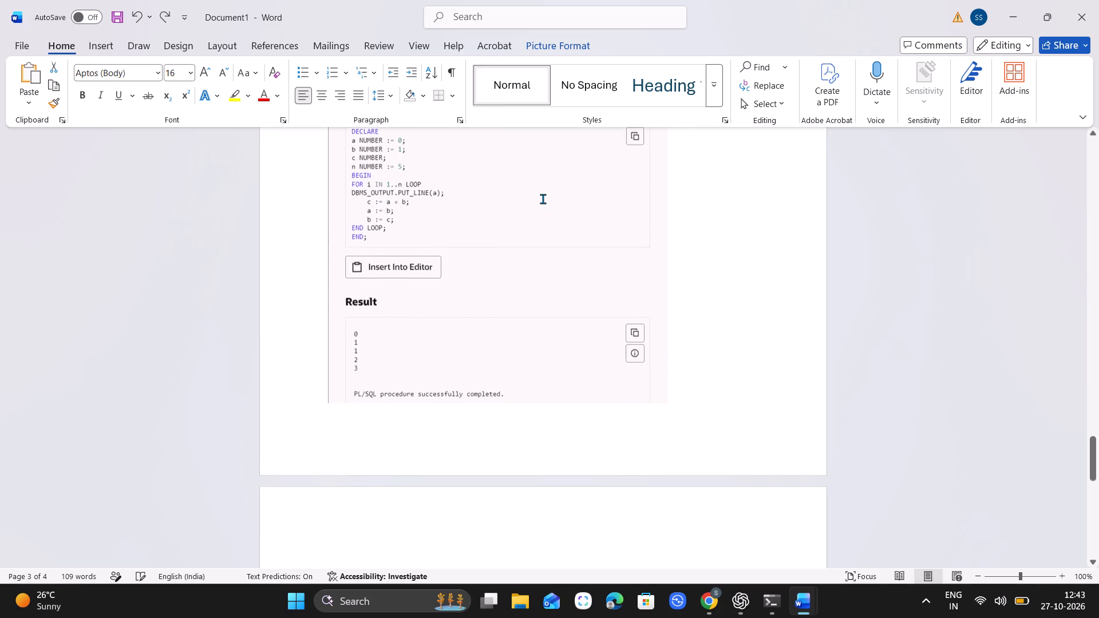
{"action": "scroll", "coordinate": [543, 199], "scroll_direction": "up", "scroll_amount": 3}
{"action": "scroll", "coordinate": [784, 259], "scroll_direction": "up", "scroll_amount": 5}
{"action": "scroll", "coordinate": [784, 259], "scroll_direction": "down", "scroll_amount": 1}
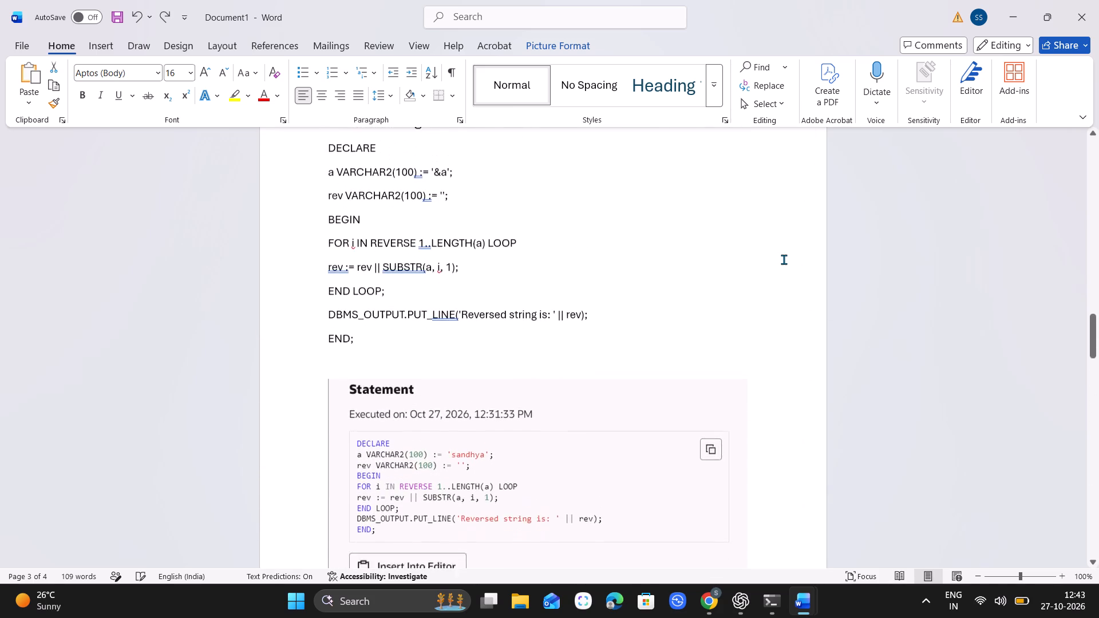
{"action": "scroll", "coordinate": [784, 259], "scroll_direction": "down", "scroll_amount": 1}
{"action": "scroll", "coordinate": [784, 259], "scroll_direction": "up", "scroll_amount": 1}
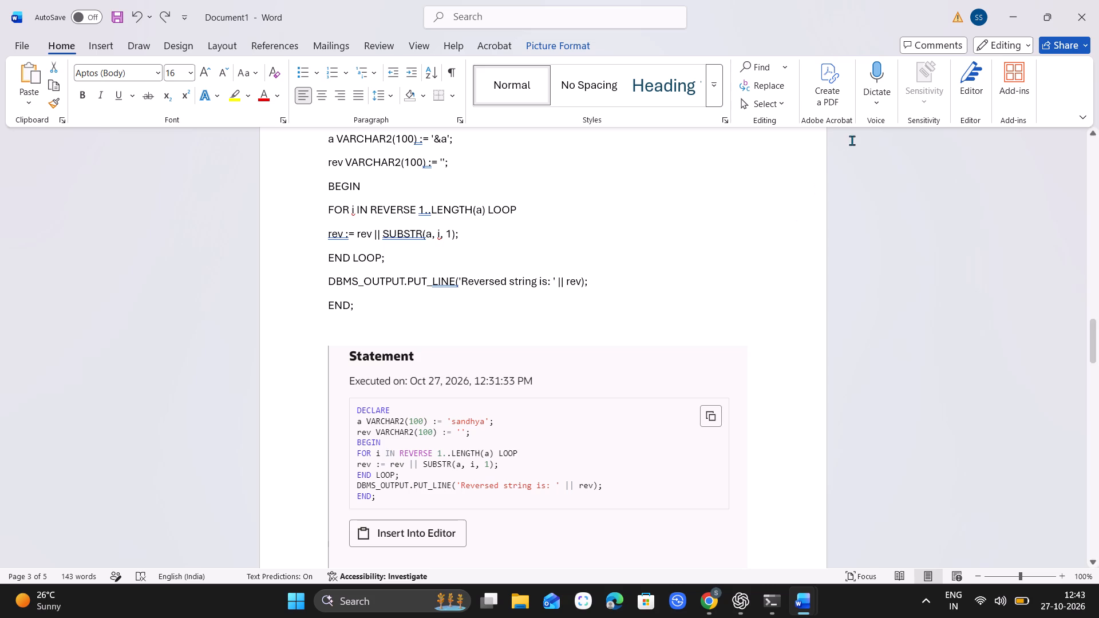
Start converting the document to PDF with Adobe Acrobat, saving it as Lab 8.docx in the Documents folder.
{"action": "left_click", "coordinate": [831, 71]}
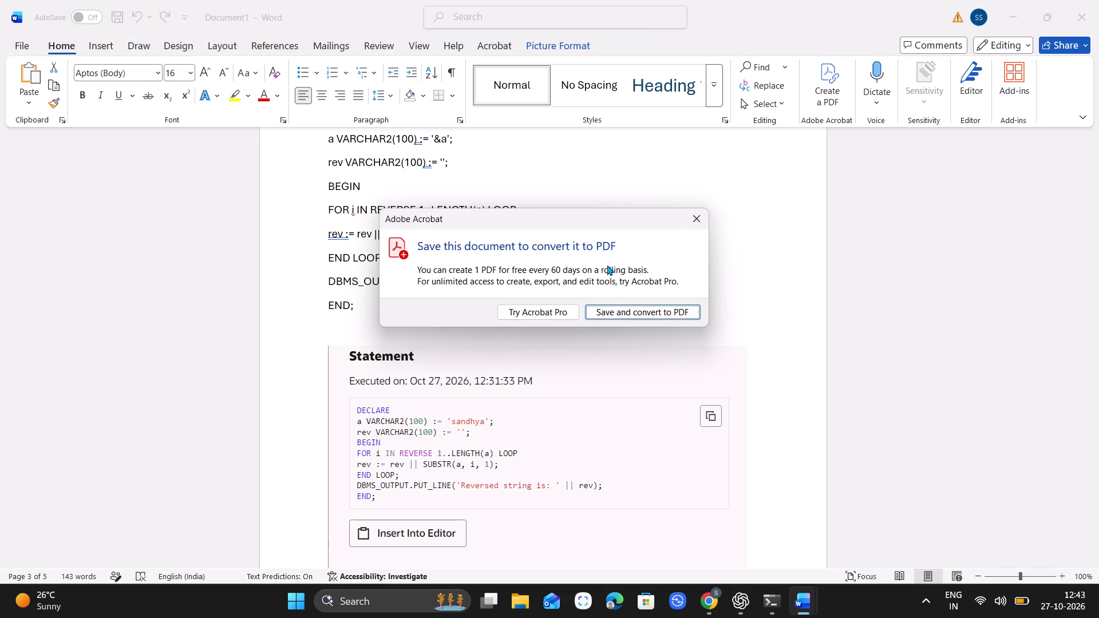
{"action": "left_click", "coordinate": [615, 314]}
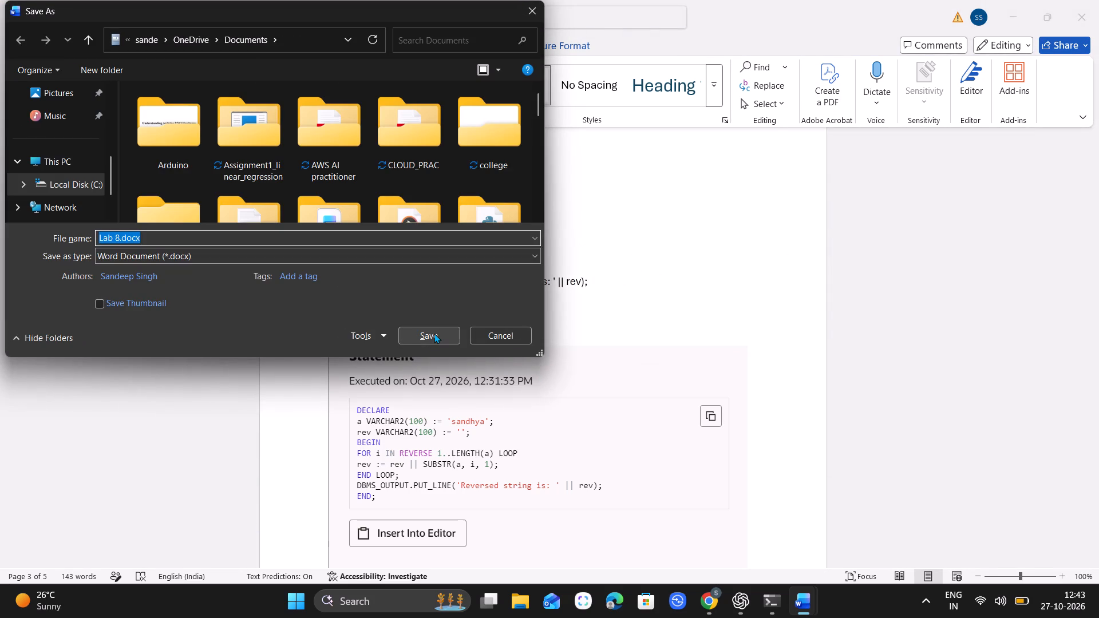
{"action": "left_click", "coordinate": [434, 333]}
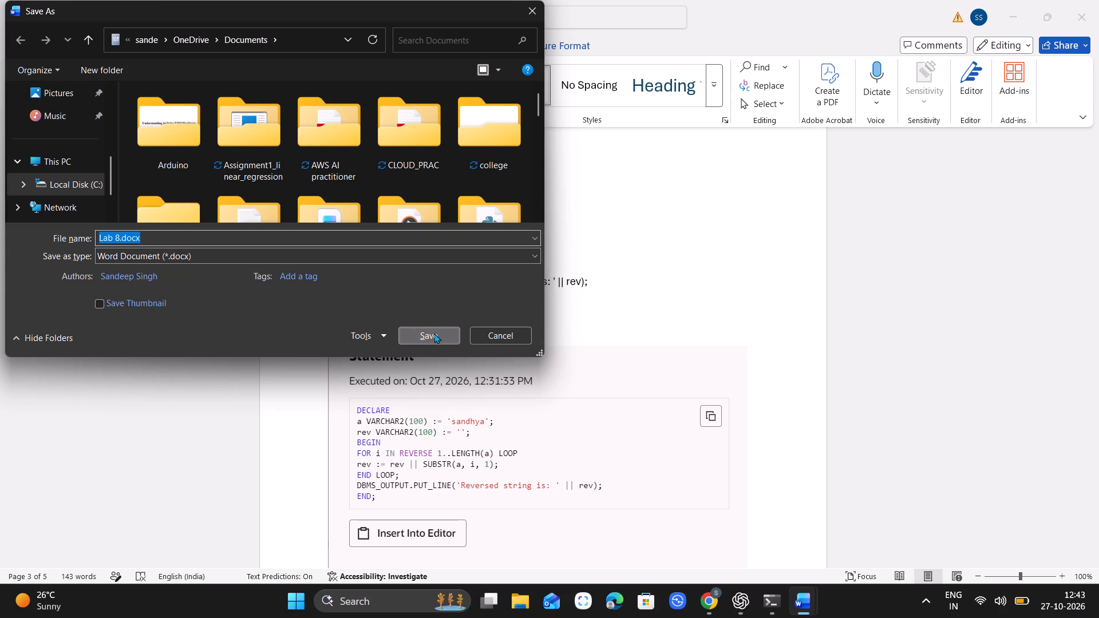
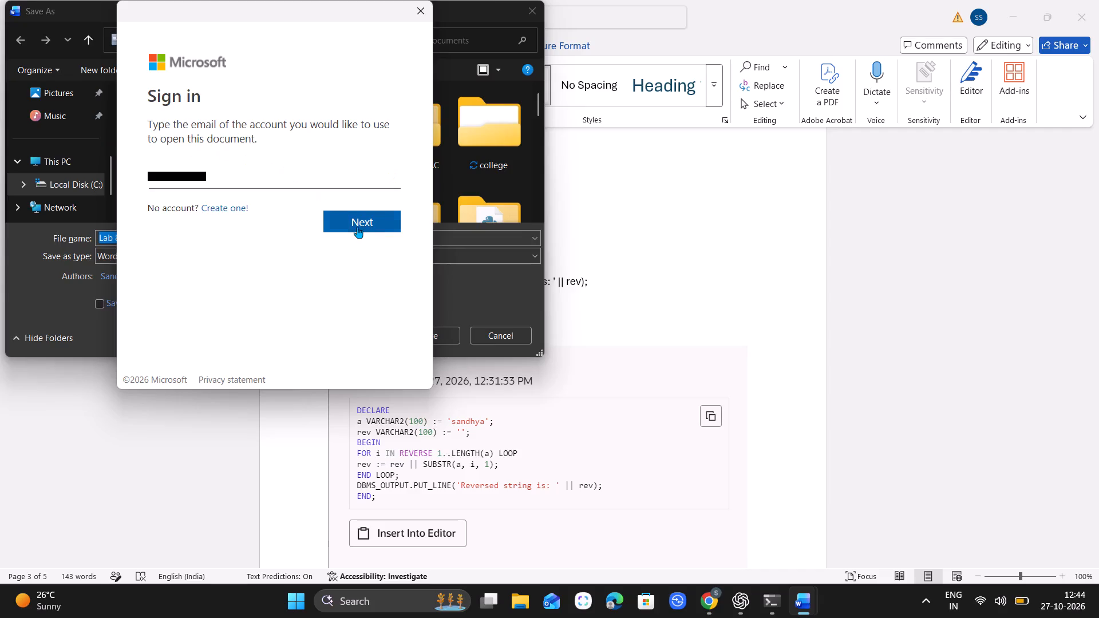
Submit the already entered account email in the Microsoft sign-in prompt.
{"action": "left_click", "coordinate": [357, 227]}
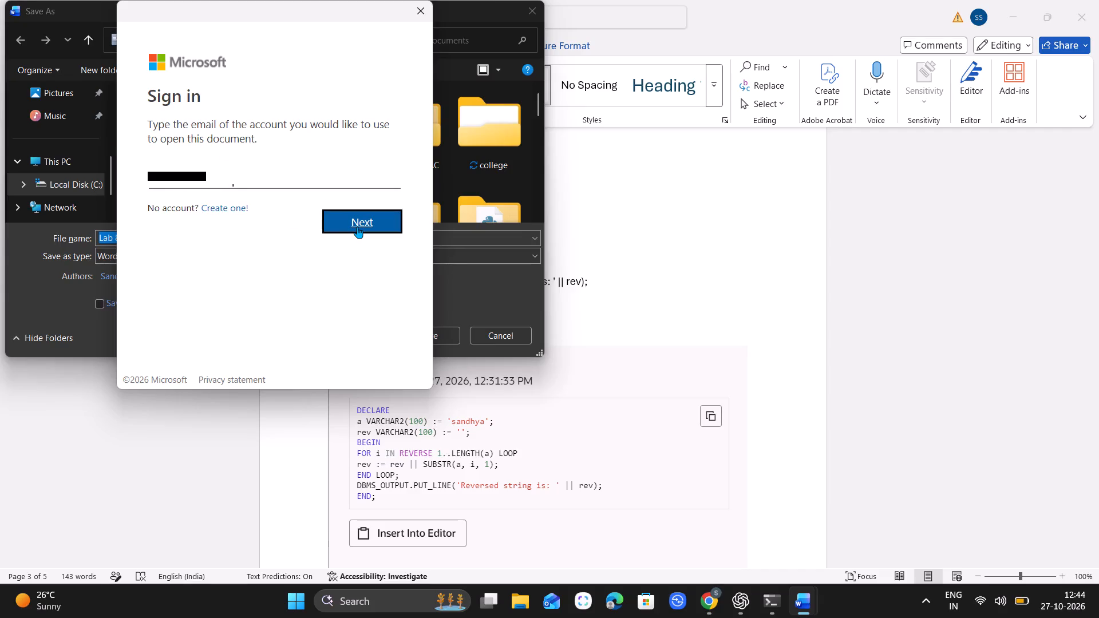
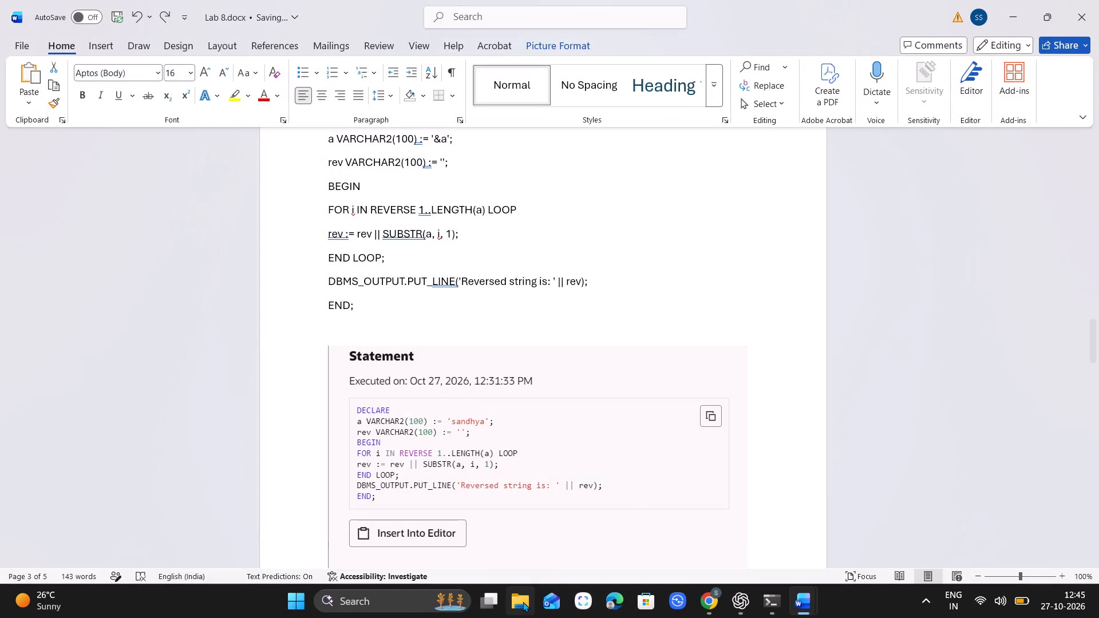
Switch to Chrome and close the statement details in the Oracle FreeSQL worksheet.
{"action": "left_click", "coordinate": [711, 599]}
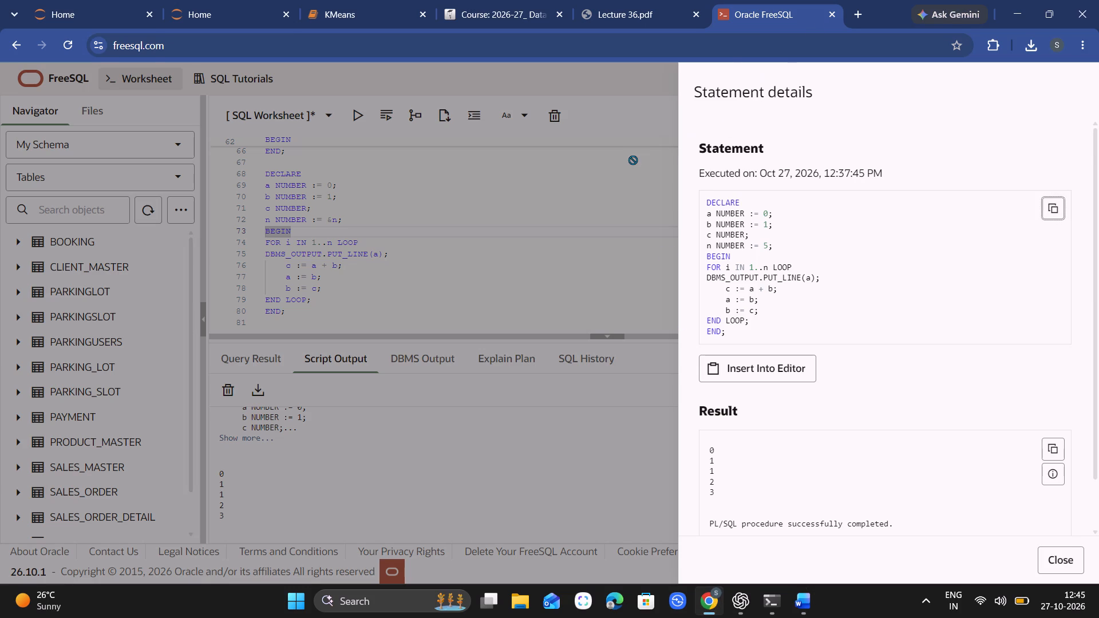
{"action": "left_click", "coordinate": [631, 162]}
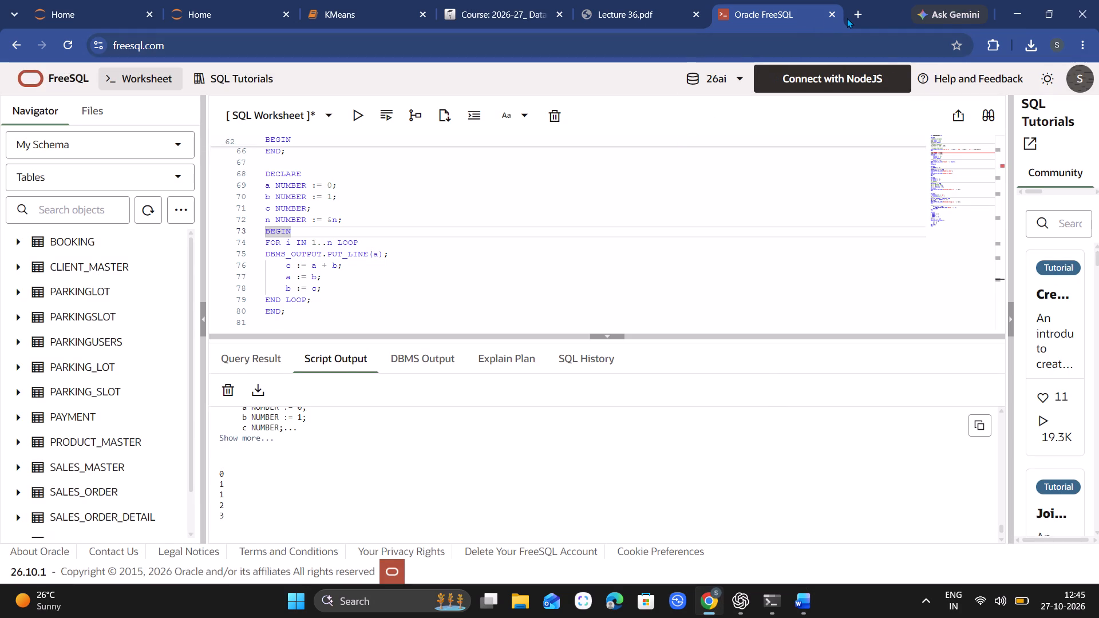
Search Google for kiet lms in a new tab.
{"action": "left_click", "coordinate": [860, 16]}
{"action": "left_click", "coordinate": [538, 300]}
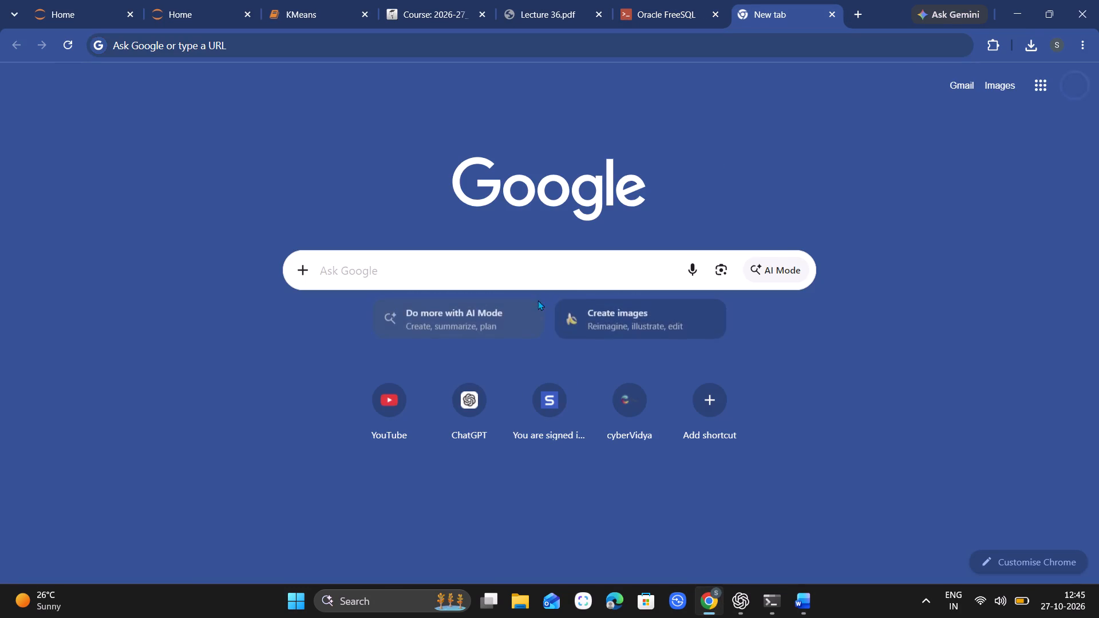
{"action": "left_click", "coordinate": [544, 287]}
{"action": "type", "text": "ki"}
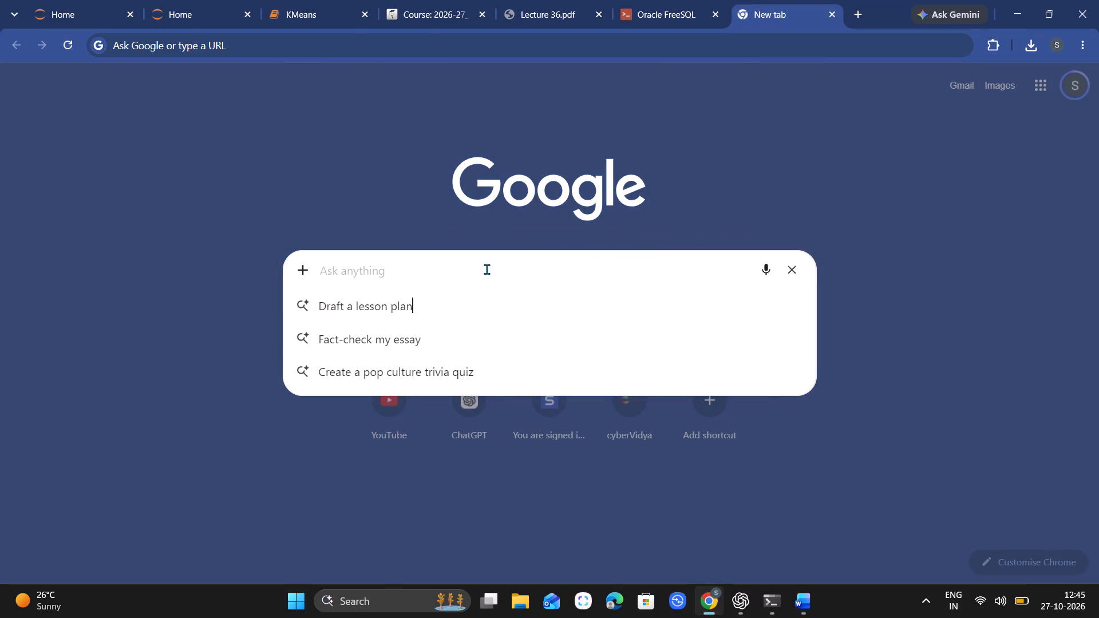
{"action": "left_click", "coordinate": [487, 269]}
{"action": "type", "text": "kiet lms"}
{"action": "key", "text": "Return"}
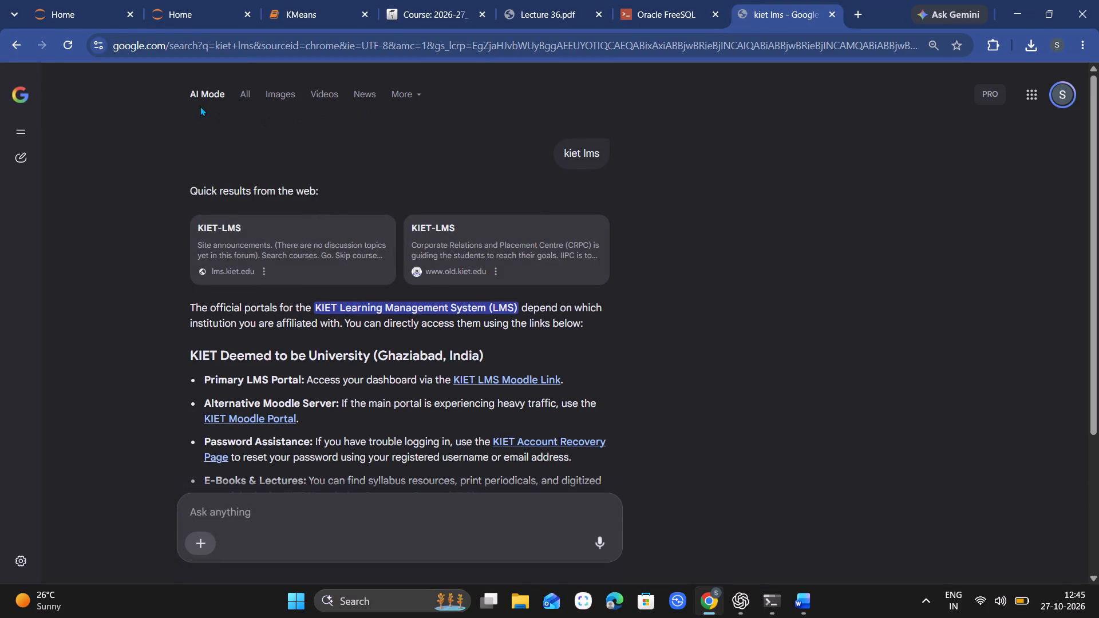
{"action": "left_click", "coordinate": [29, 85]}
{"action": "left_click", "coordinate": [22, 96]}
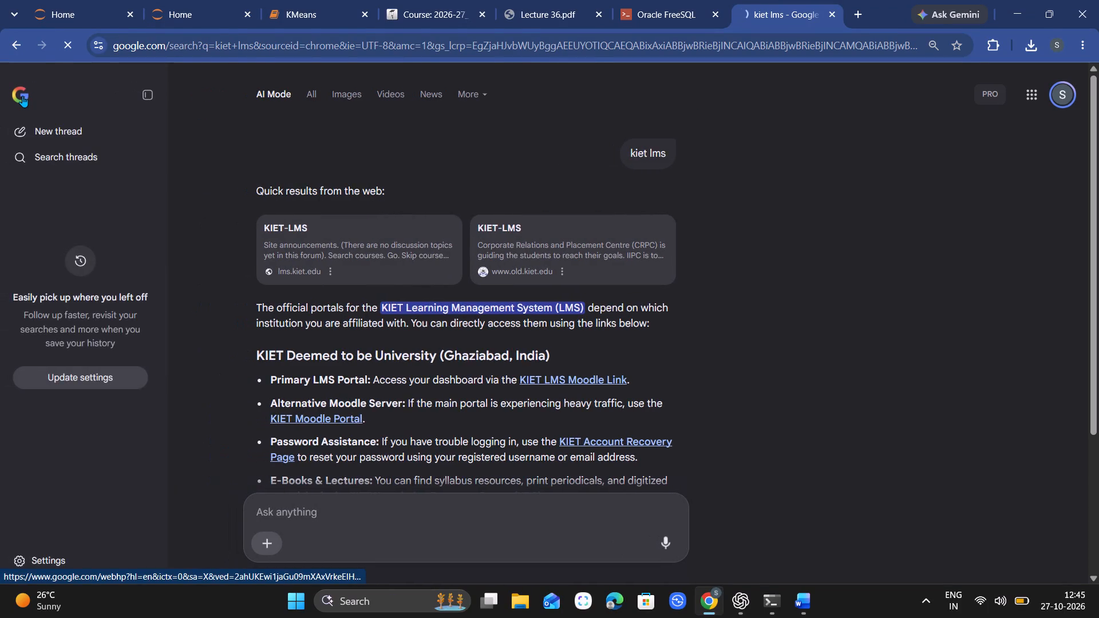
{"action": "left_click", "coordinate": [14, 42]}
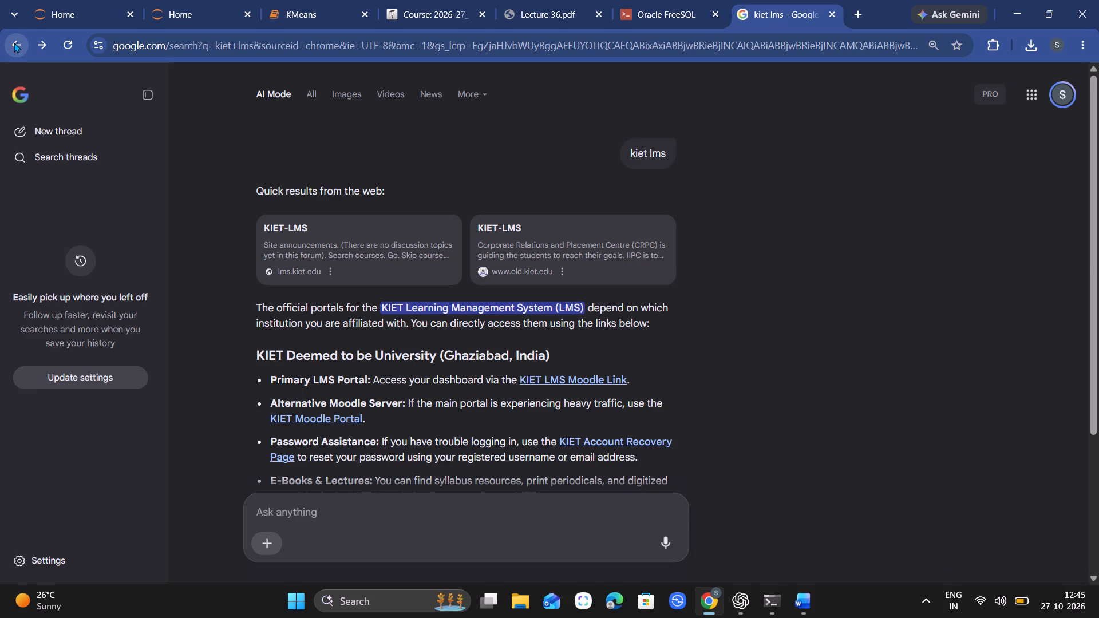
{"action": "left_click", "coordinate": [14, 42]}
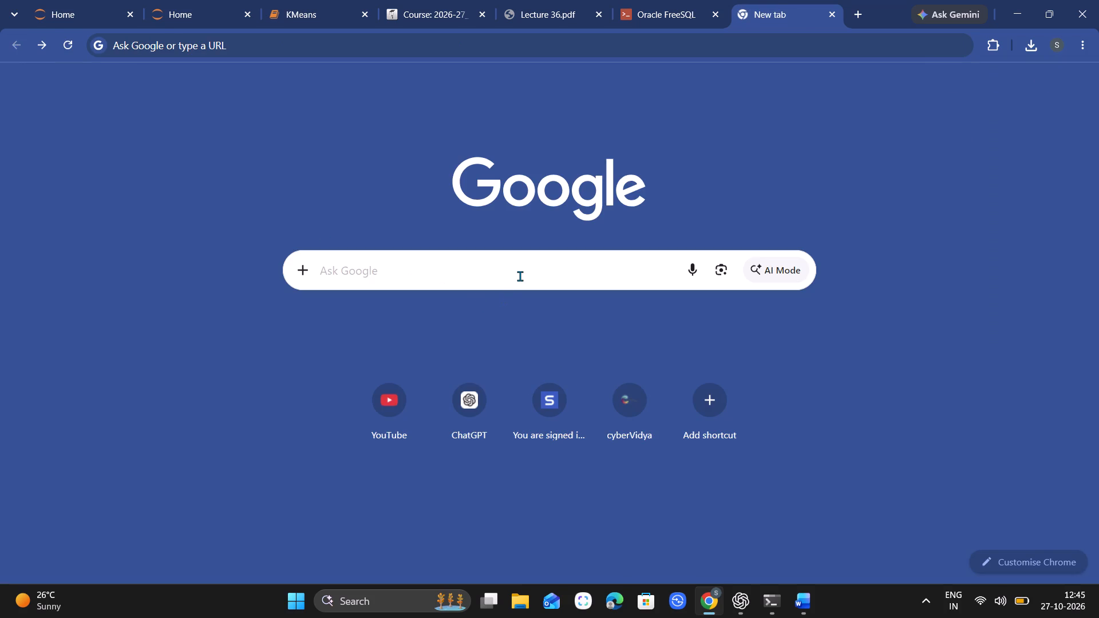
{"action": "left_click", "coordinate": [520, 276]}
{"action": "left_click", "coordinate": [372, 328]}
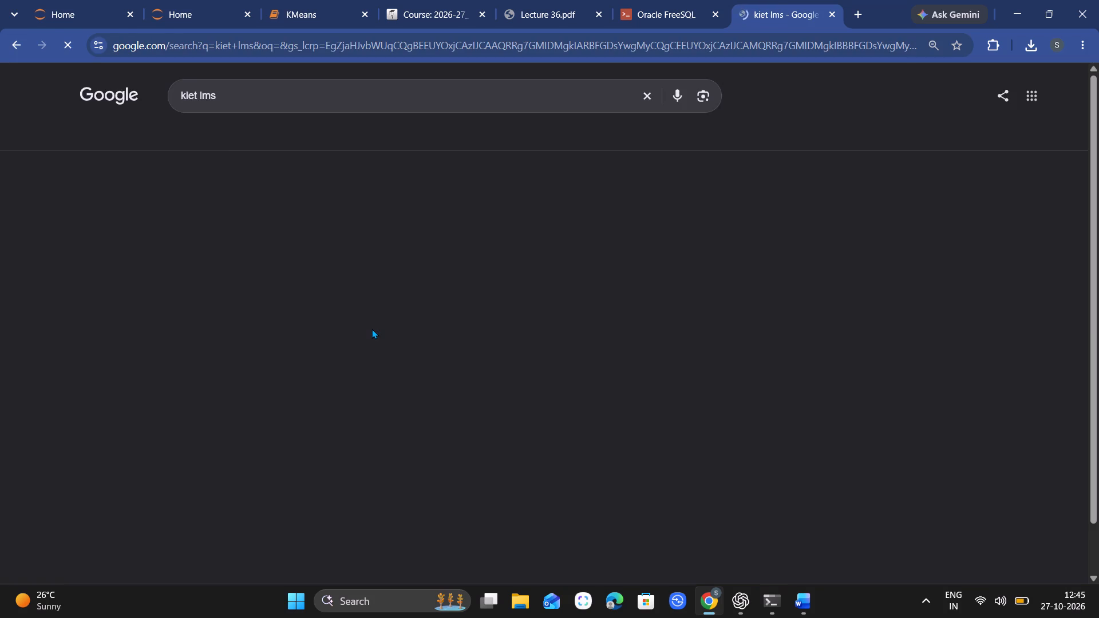
Return to the reloaded Database Systems course page, closing the search tab, and start adding a submission for Lab 7: SQL Functions.
{"action": "left_click", "coordinate": [423, 13]}
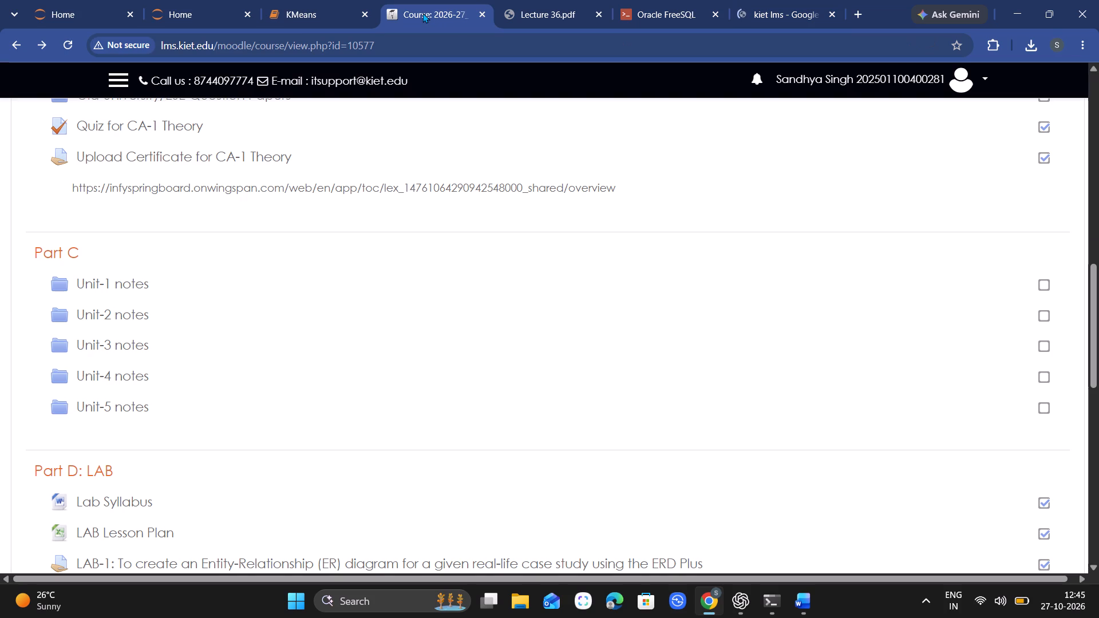
{"action": "left_click", "coordinate": [835, 10]}
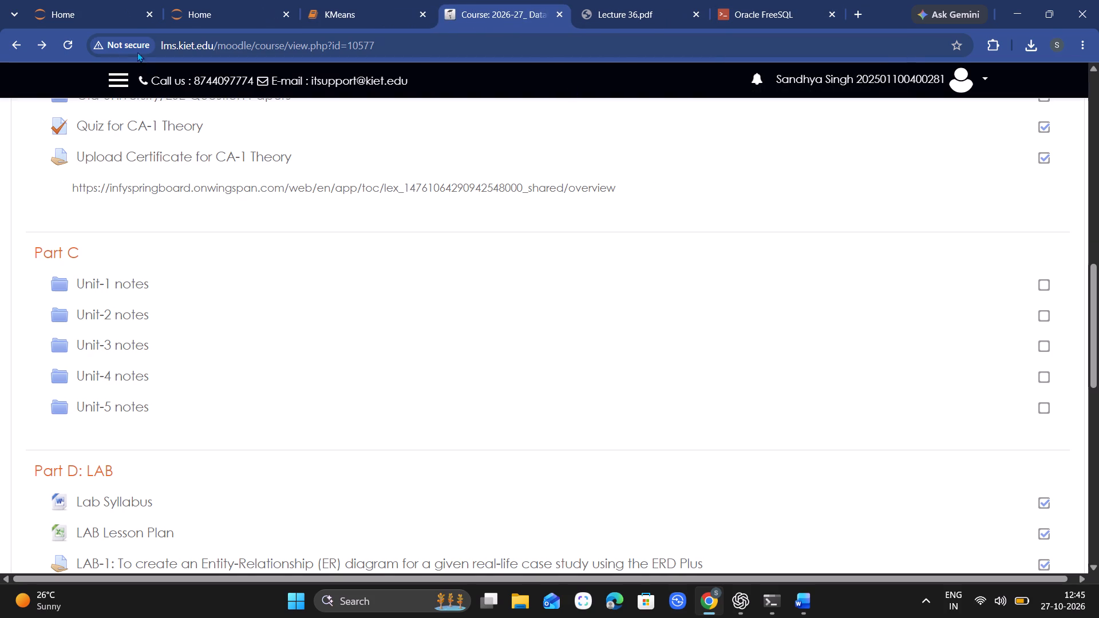
{"action": "left_click", "coordinate": [77, 42]}
{"action": "scroll", "coordinate": [401, 336], "scroll_direction": "down", "scroll_amount": 5}
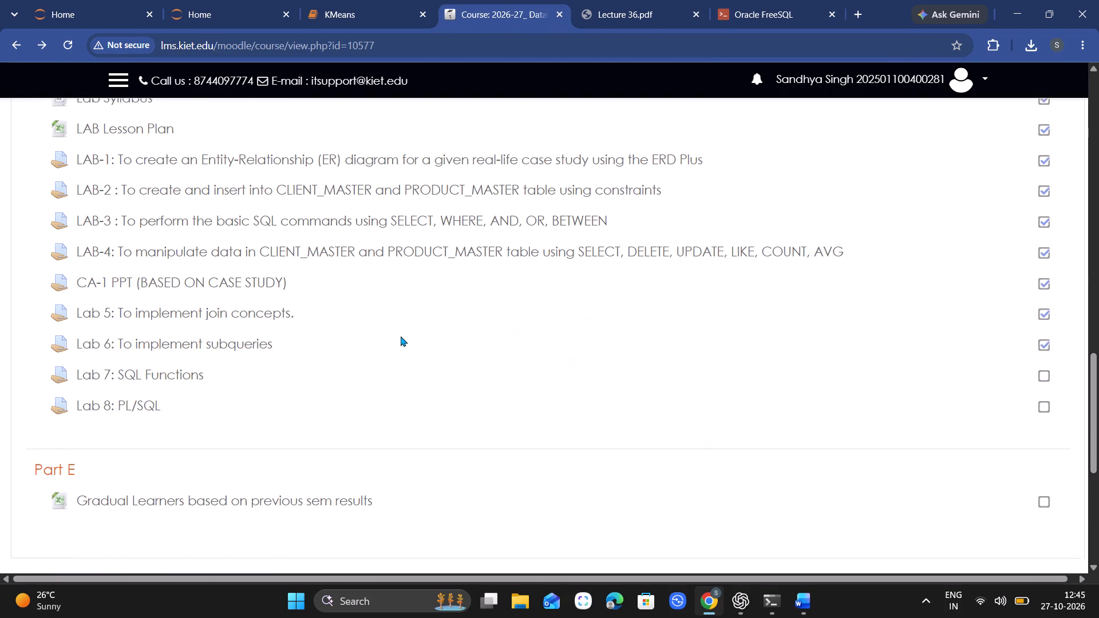
{"action": "left_click", "coordinate": [147, 362]}
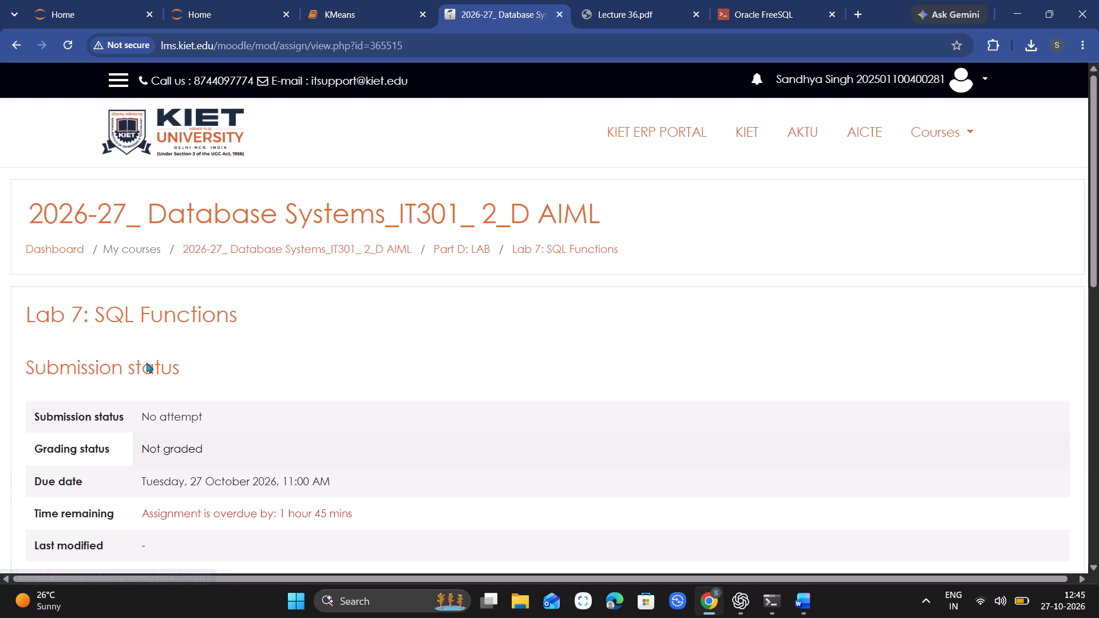
{"action": "scroll", "coordinate": [319, 441], "scroll_direction": "down", "scroll_amount": 2}
{"action": "left_click", "coordinate": [565, 446]}
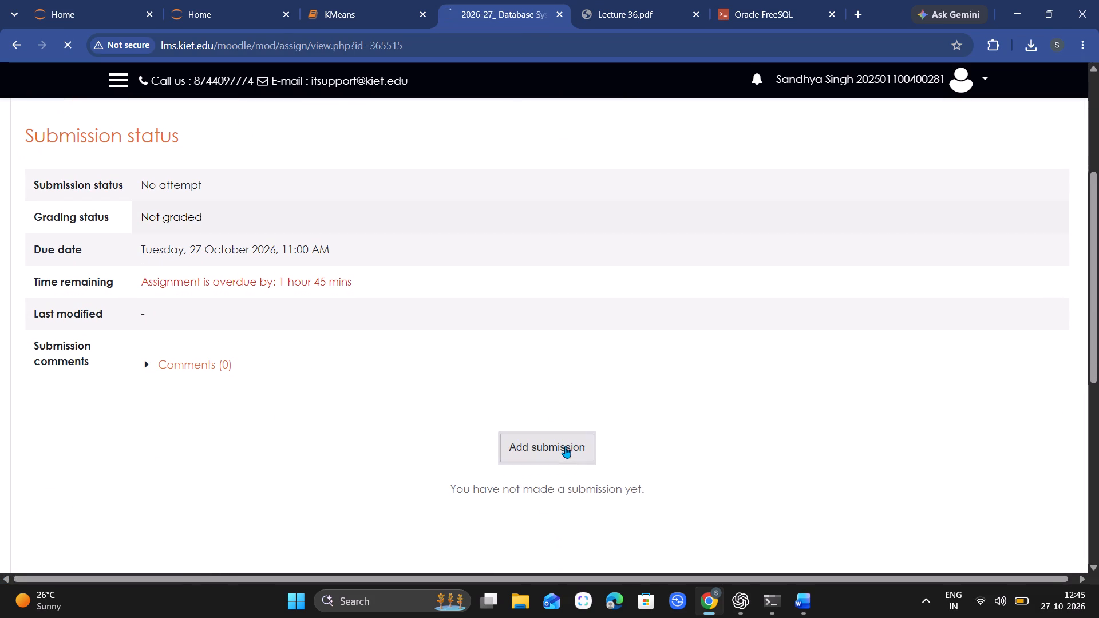
Accept the statement that the Lab 7 submission is your own work.
{"action": "scroll", "coordinate": [565, 446], "scroll_direction": "down", "scroll_amount": 1}
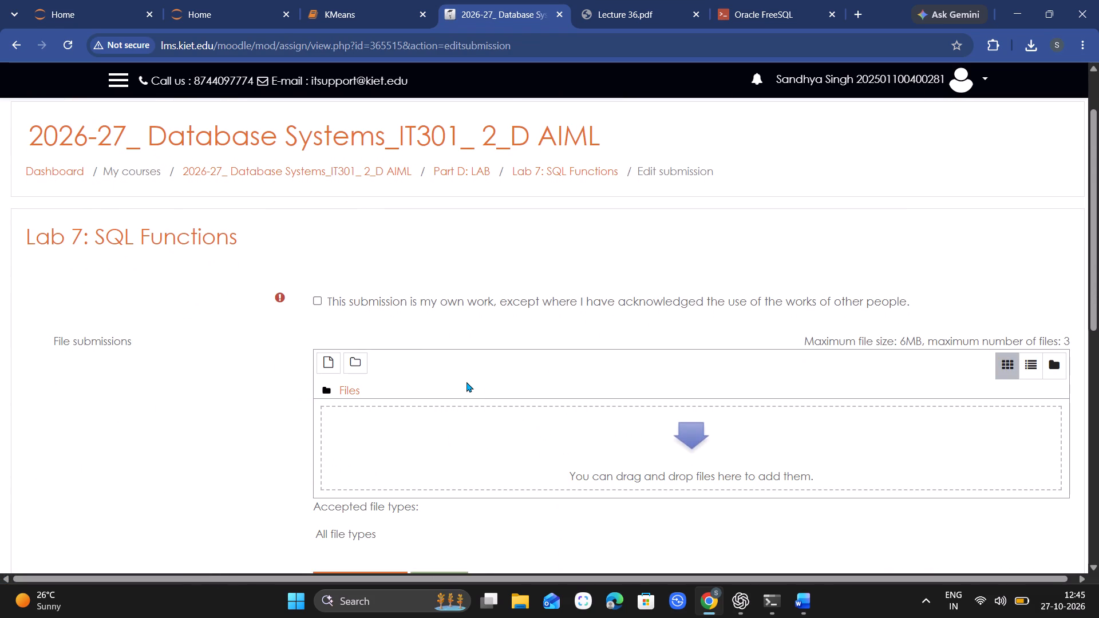
{"action": "left_click", "coordinate": [313, 304]}
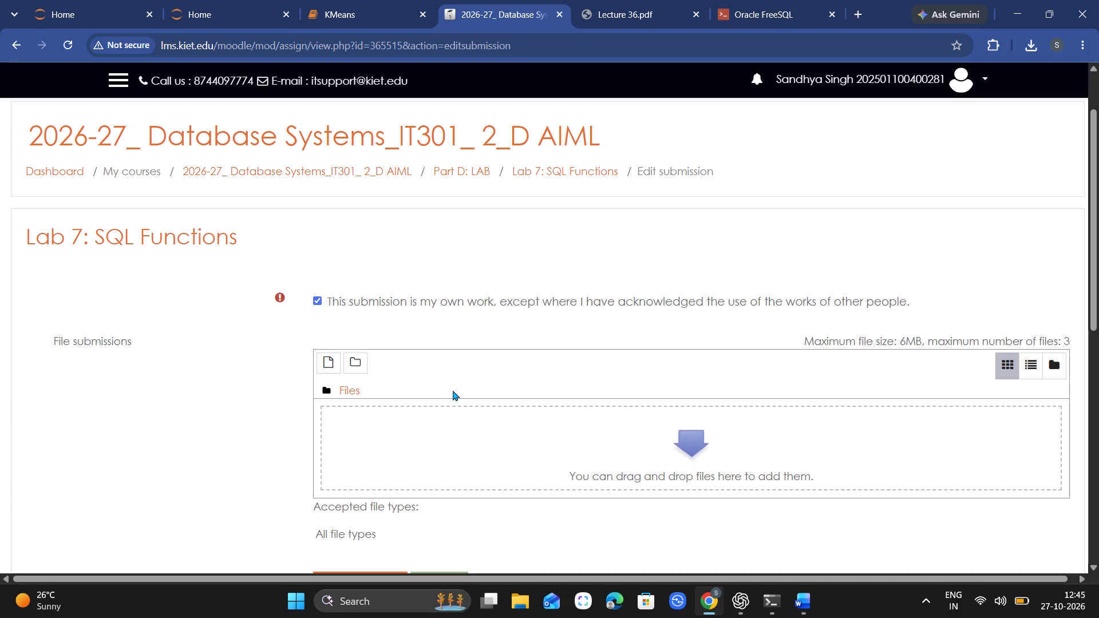
Choose function.pdf from the Downloads folder as the attachment for the Lab 7 file submission.
{"action": "scroll", "coordinate": [453, 390], "scroll_direction": "down", "scroll_amount": 1}
{"action": "left_click", "coordinate": [329, 288]}
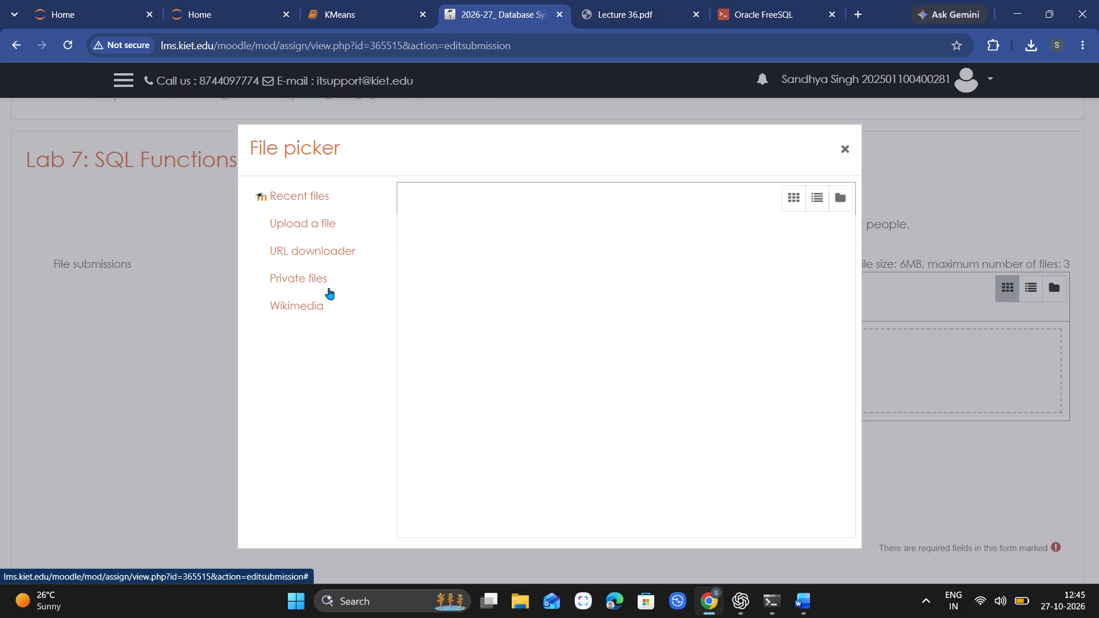
{"action": "left_click", "coordinate": [458, 272]}
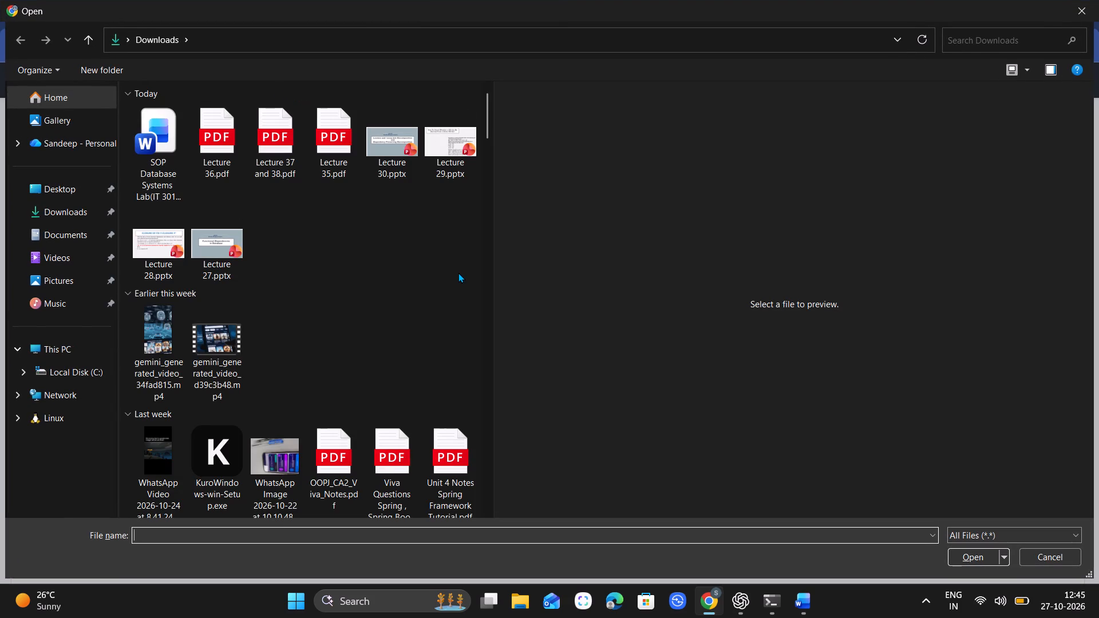
{"action": "scroll", "coordinate": [431, 280], "scroll_direction": "down", "scroll_amount": 1}
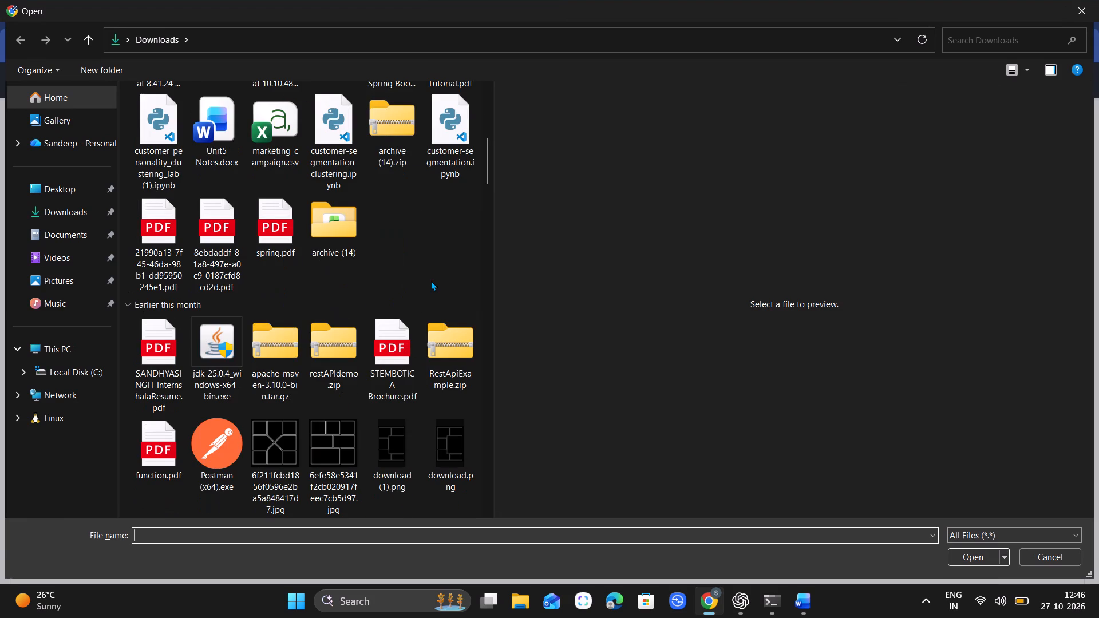
{"action": "scroll", "coordinate": [431, 280], "scroll_direction": "up", "scroll_amount": 1}
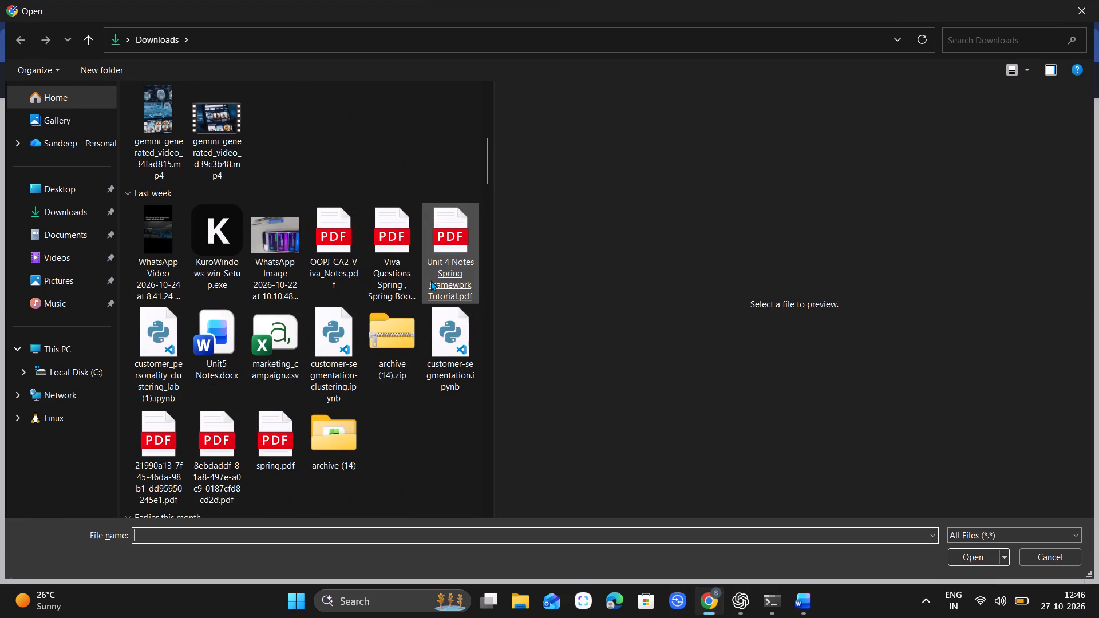
{"action": "scroll", "coordinate": [424, 380], "scroll_direction": "down", "scroll_amount": 1}
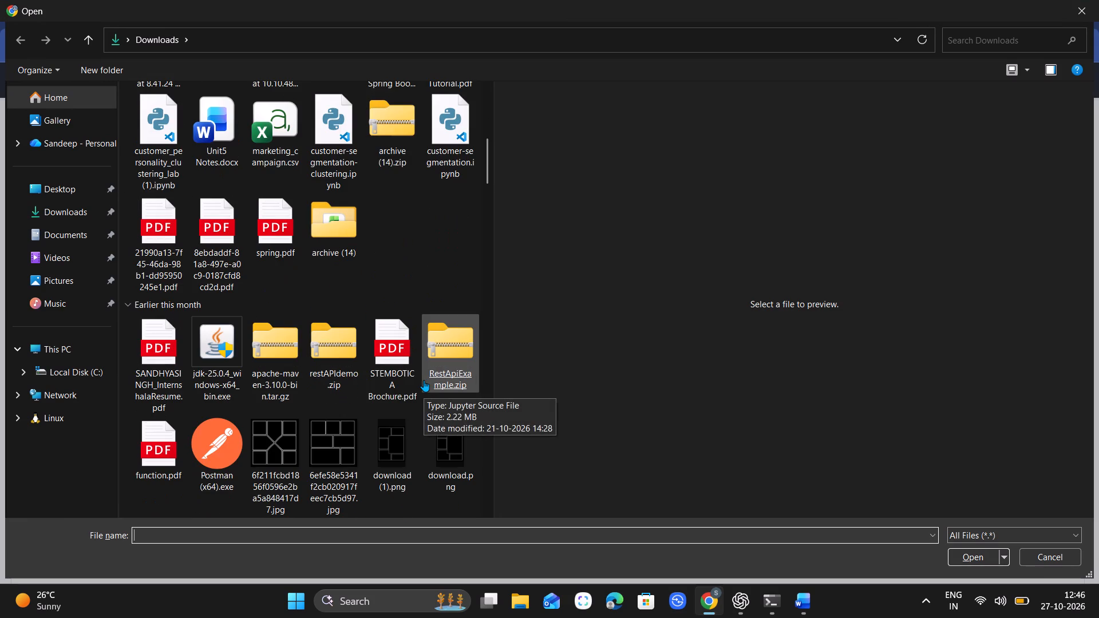
{"action": "left_click", "coordinate": [172, 443]}
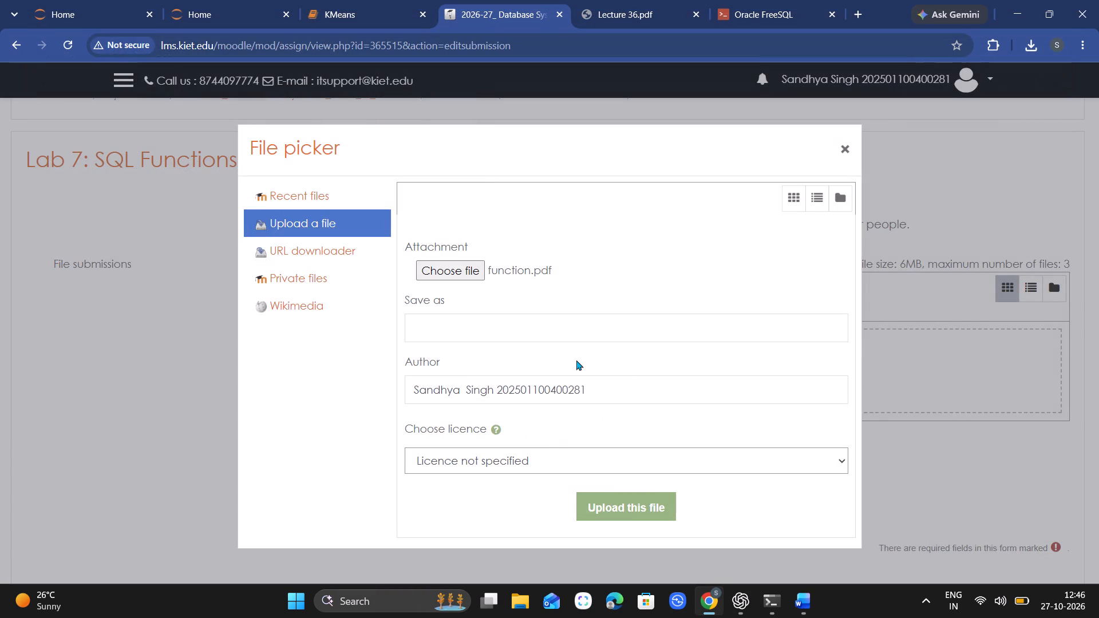
Name the attachment SQLfunctions and upload it to the Lab 7 submission.
{"action": "left_click", "coordinate": [524, 332]}
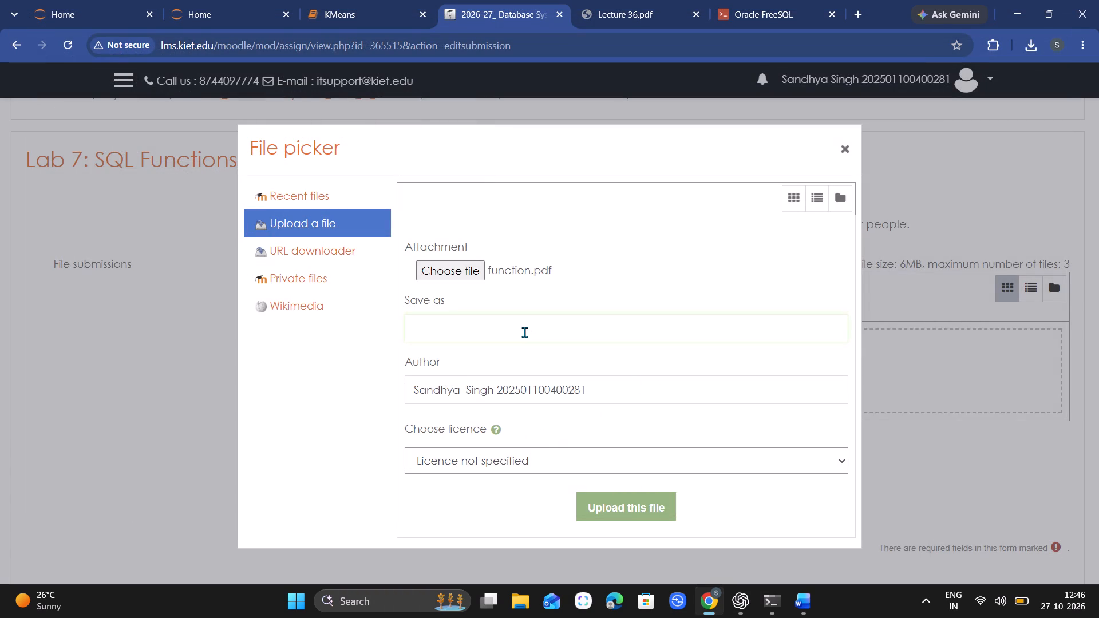
{"action": "type", "text": "SQLFUNc"}
{"action": "key", "text": "BackSpace"}
{"action": "key", "text": "BackSpace"}
{"action": "key", "text": "BackSpace"}
{"action": "key", "text": "BackSpace"}
{"action": "type", "text": "functip"}
{"action": "key", "text": "BackSpace"}
{"action": "type", "text": "ons"}
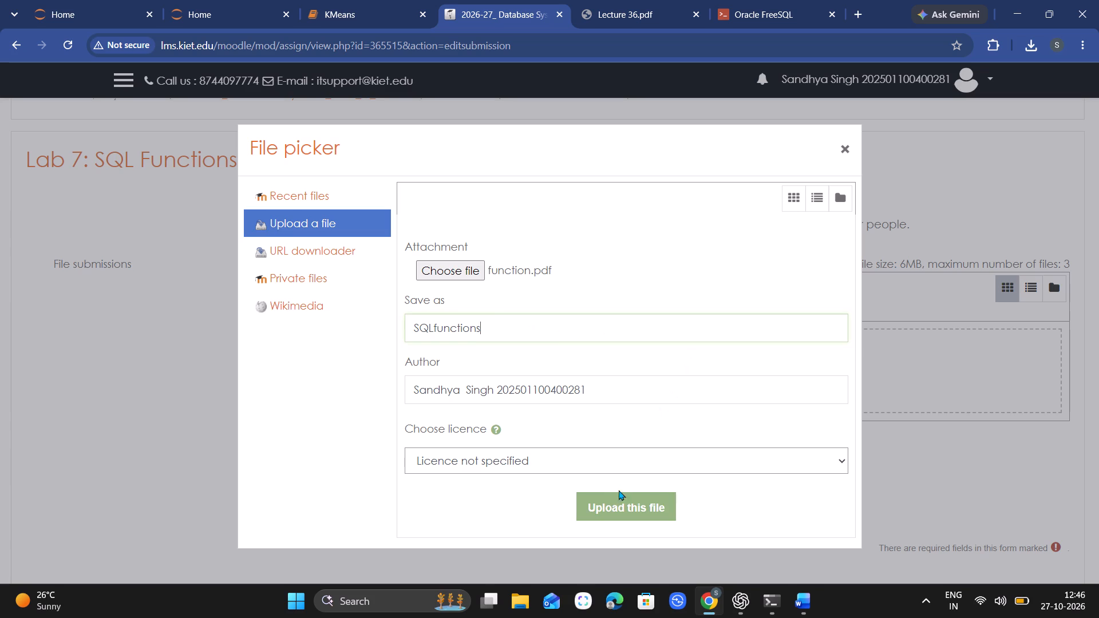
{"action": "left_click", "coordinate": [614, 501]}
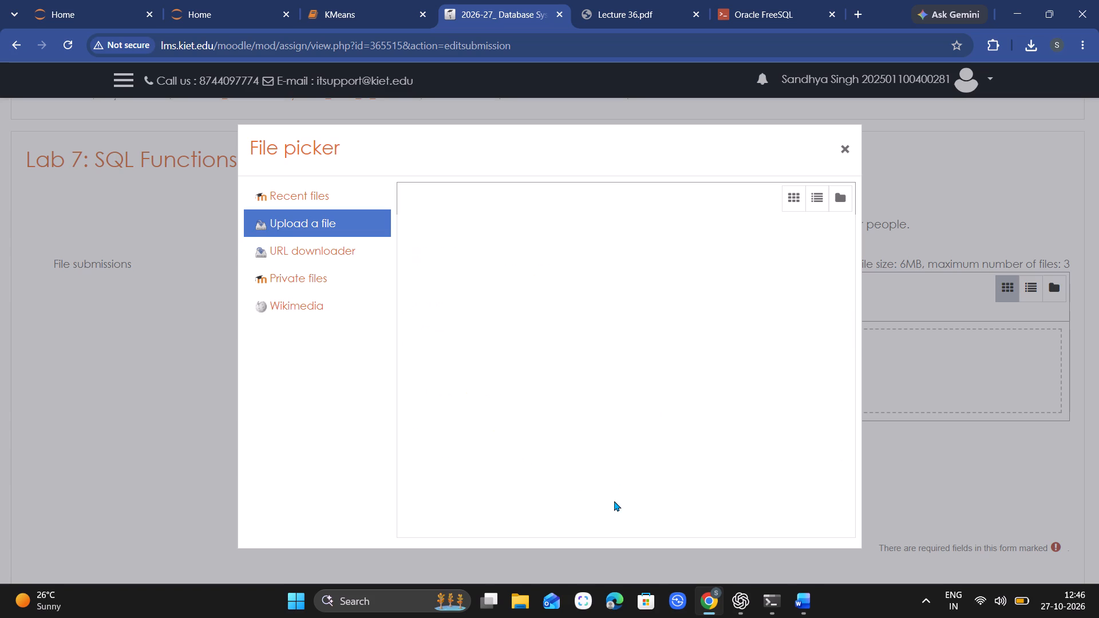
Save the Lab 7: SQL Functions submission and check its submission status.
{"action": "left_click", "coordinate": [375, 517]}
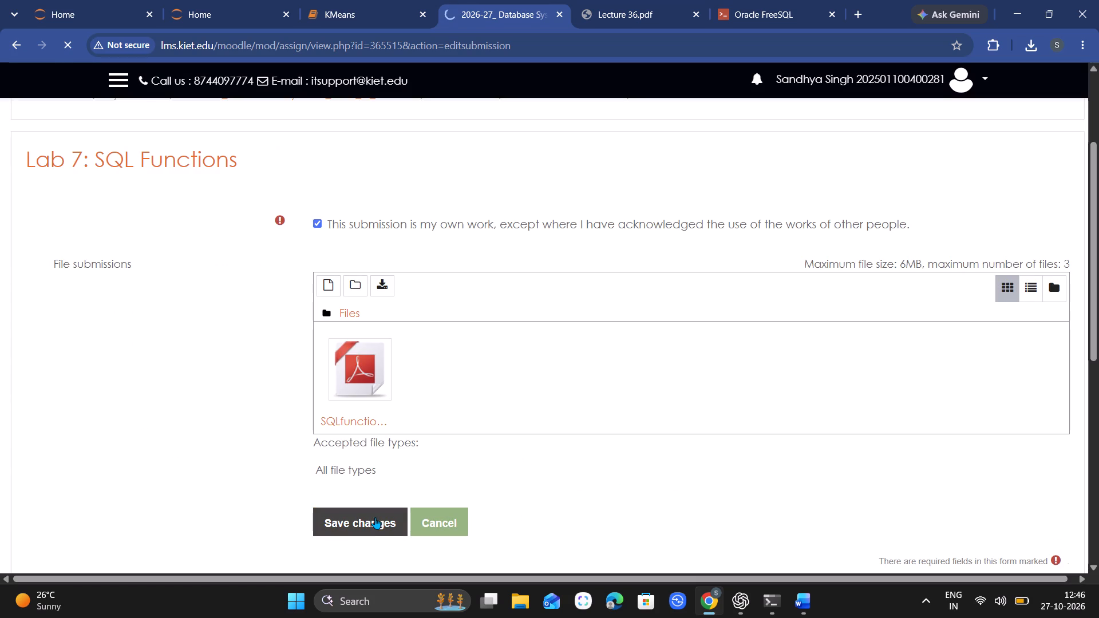
{"action": "scroll", "coordinate": [375, 517], "scroll_direction": "down", "scroll_amount": 3}
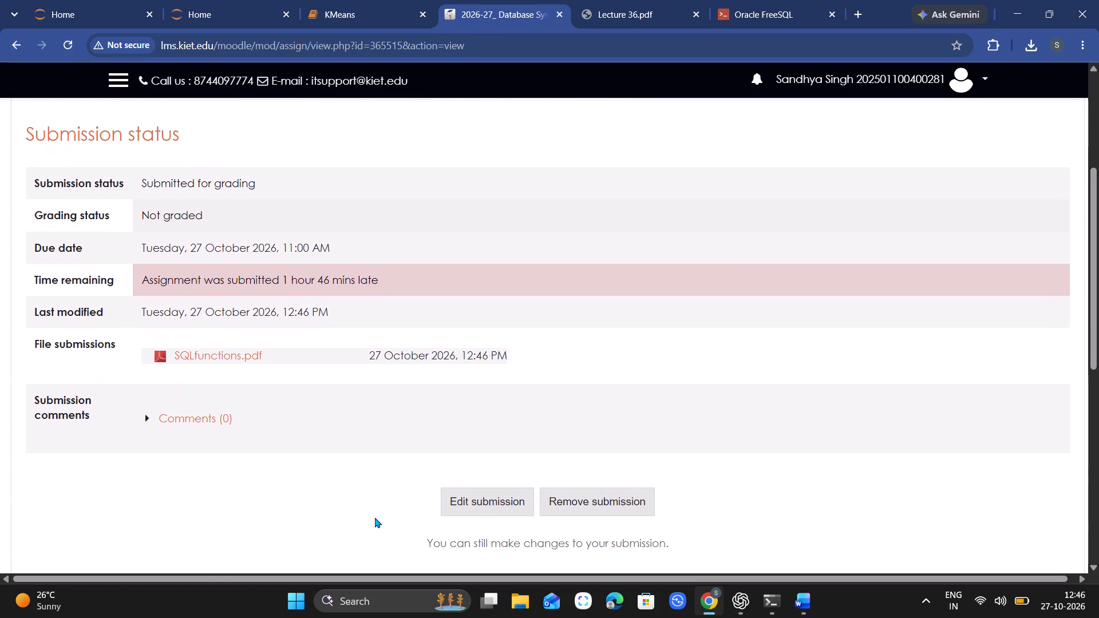
{"action": "scroll", "coordinate": [375, 517], "scroll_direction": "down", "scroll_amount": 1}
{"action": "scroll", "coordinate": [375, 517], "scroll_direction": "up", "scroll_amount": 4}
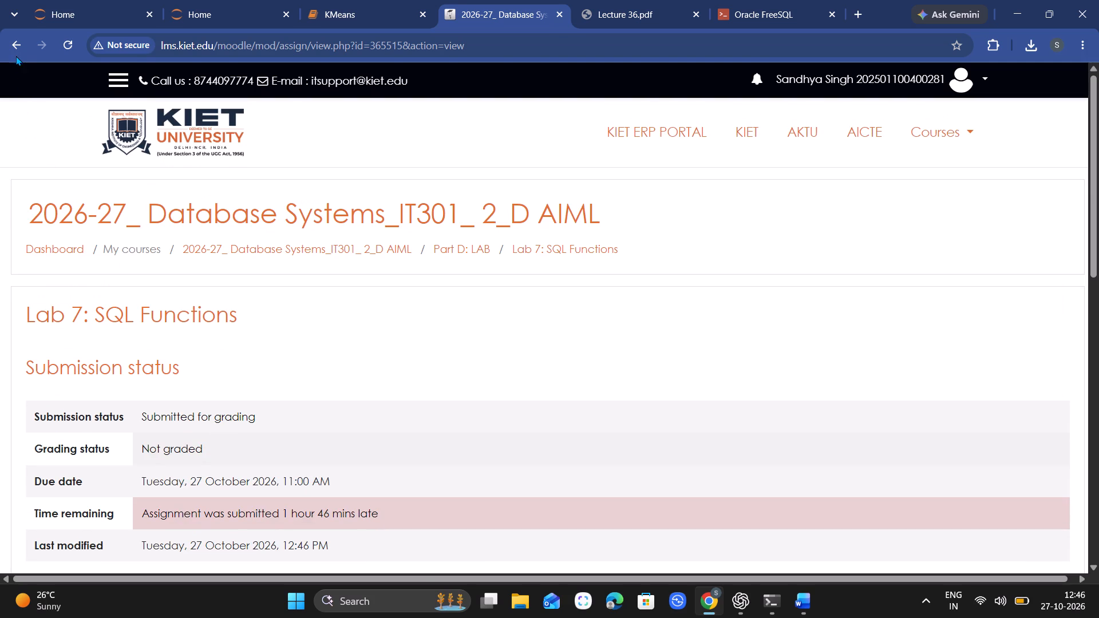
Go back to the course page, open the Lab 8: PL/SQL assignment and check its tasks and submission status.
{"action": "left_click", "coordinate": [16, 52]}
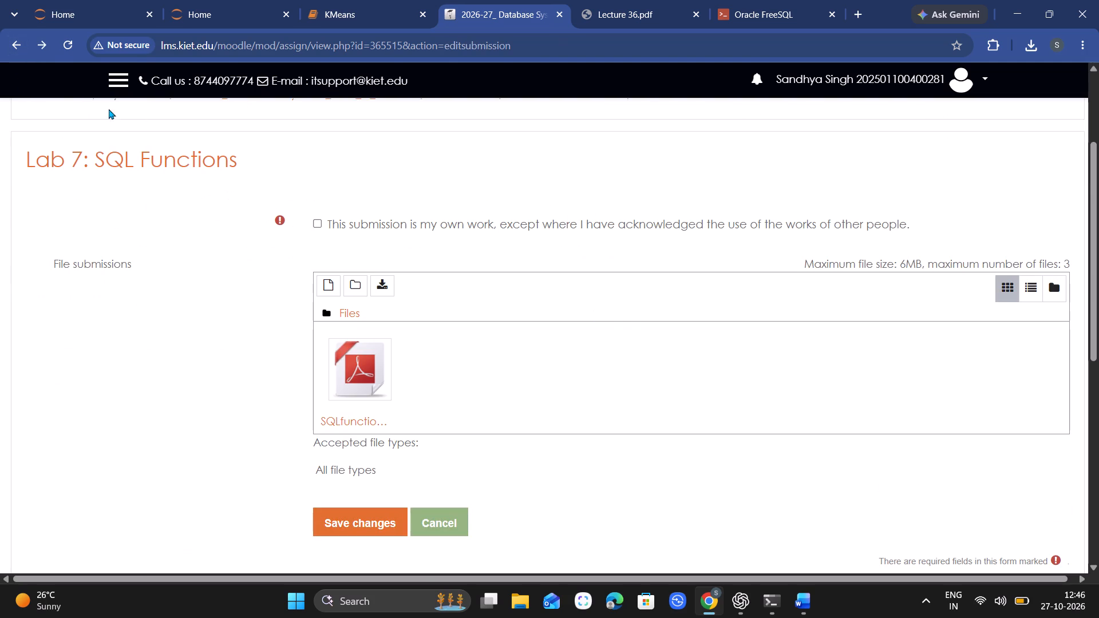
{"action": "double_click", "coordinate": [22, 47]}
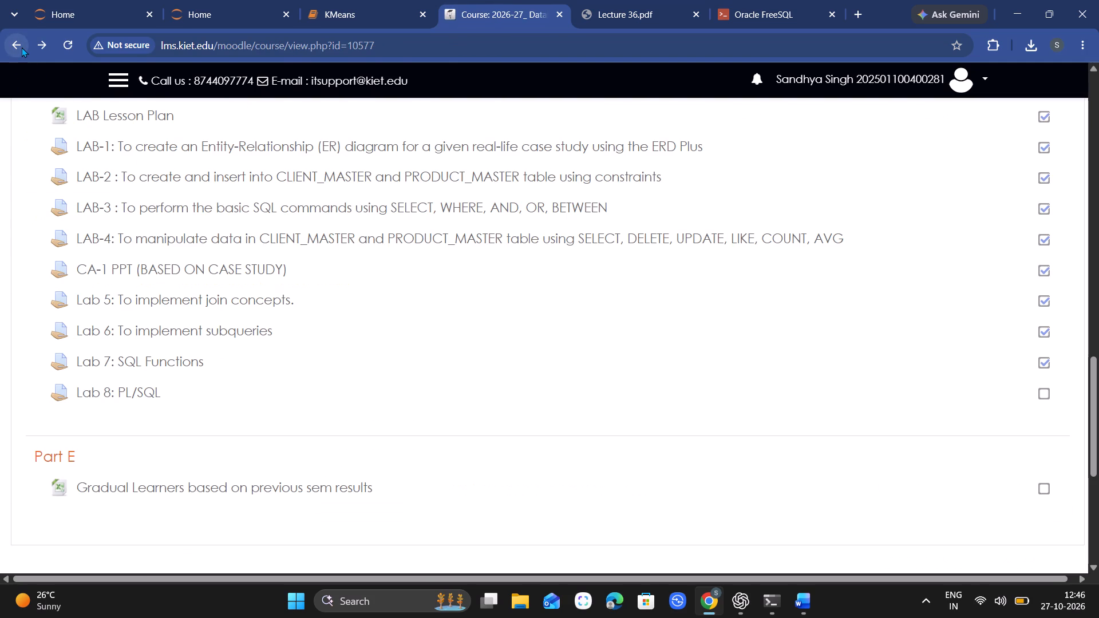
{"action": "left_click", "coordinate": [139, 389]}
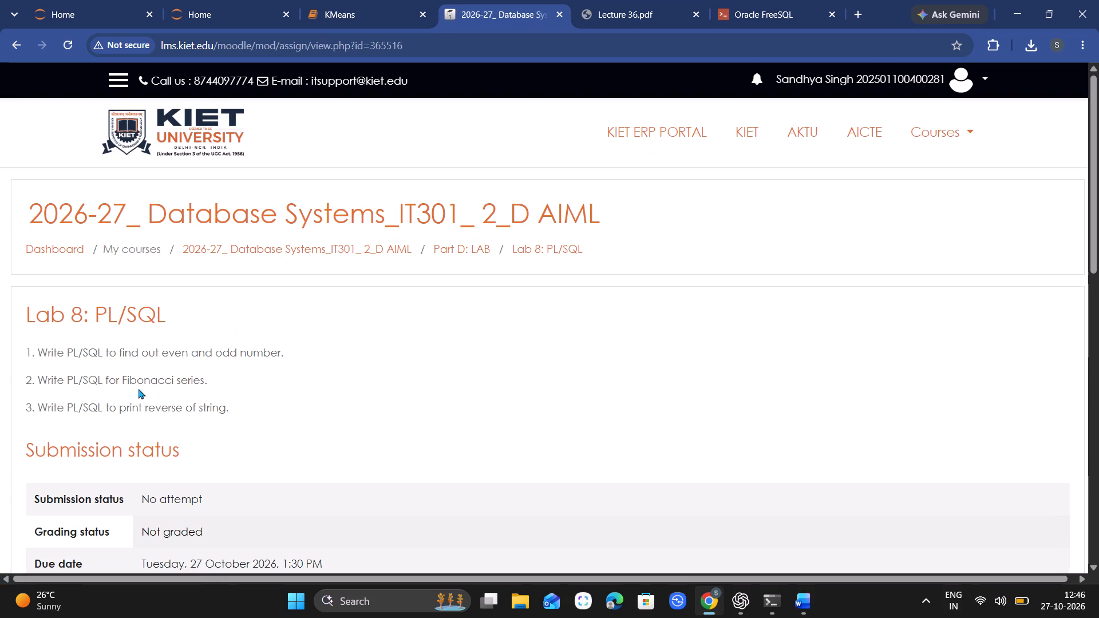
{"action": "scroll", "coordinate": [418, 399], "scroll_direction": "down", "scroll_amount": 2}
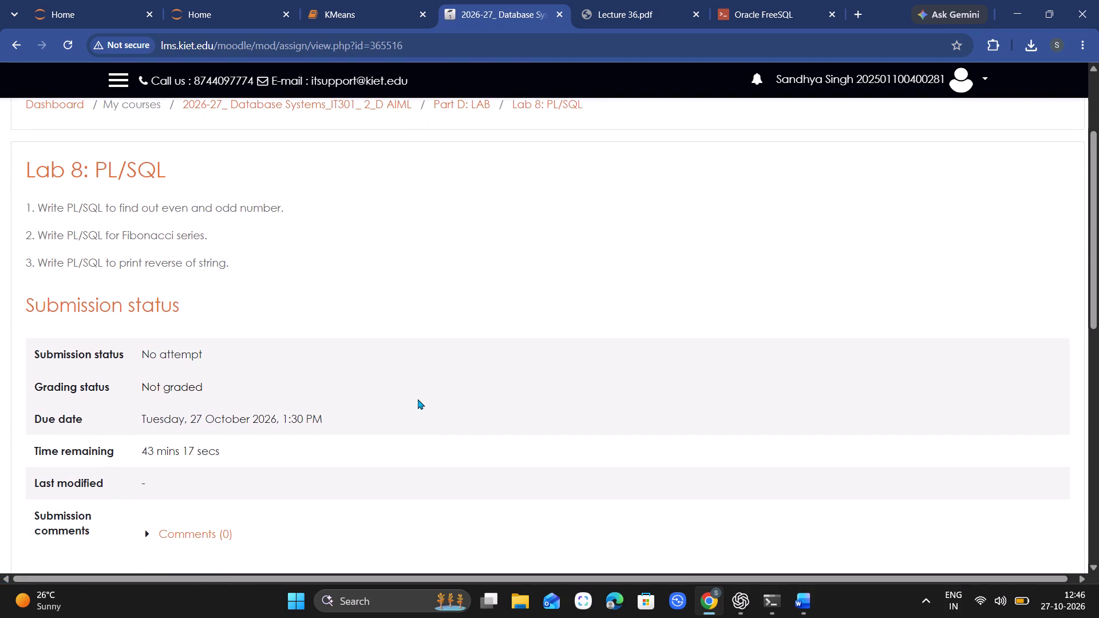
Start a submission for the Lab 8: PL/SQL assignment and accept the own-work declaration.
{"action": "scroll", "coordinate": [418, 399], "scroll_direction": "down", "scroll_amount": 2}
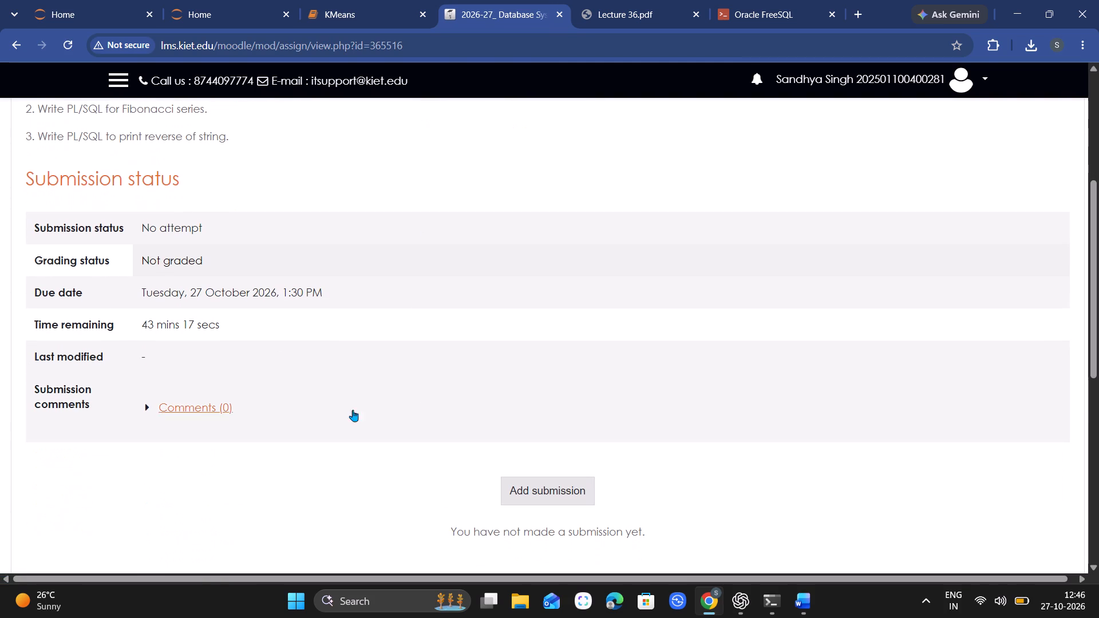
{"action": "left_click", "coordinate": [553, 488]}
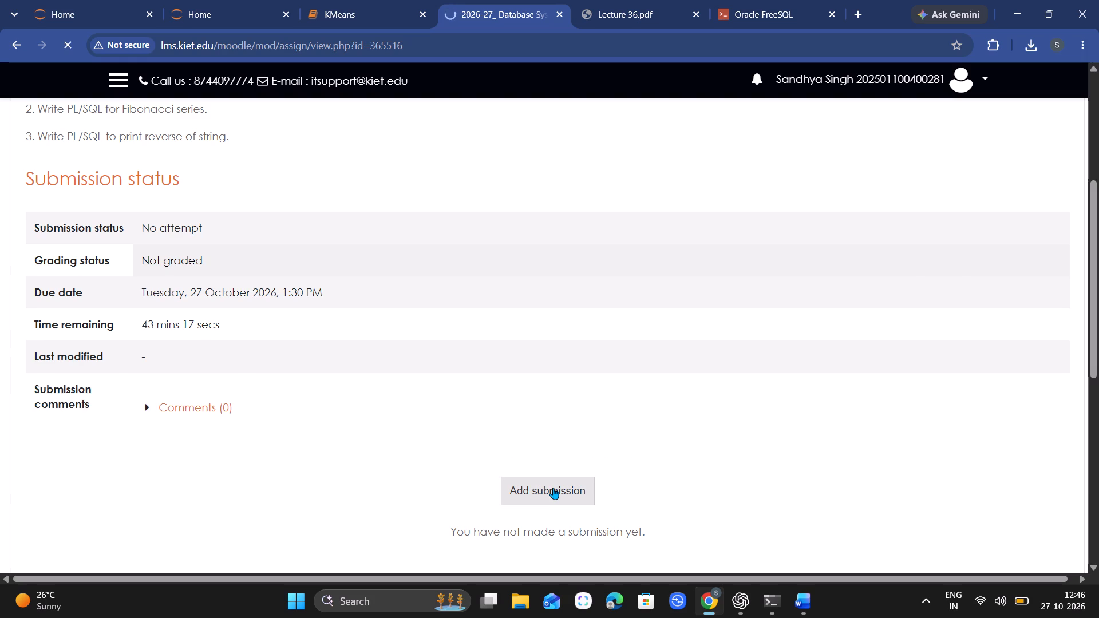
{"action": "scroll", "coordinate": [553, 488], "scroll_direction": "down", "scroll_amount": 2}
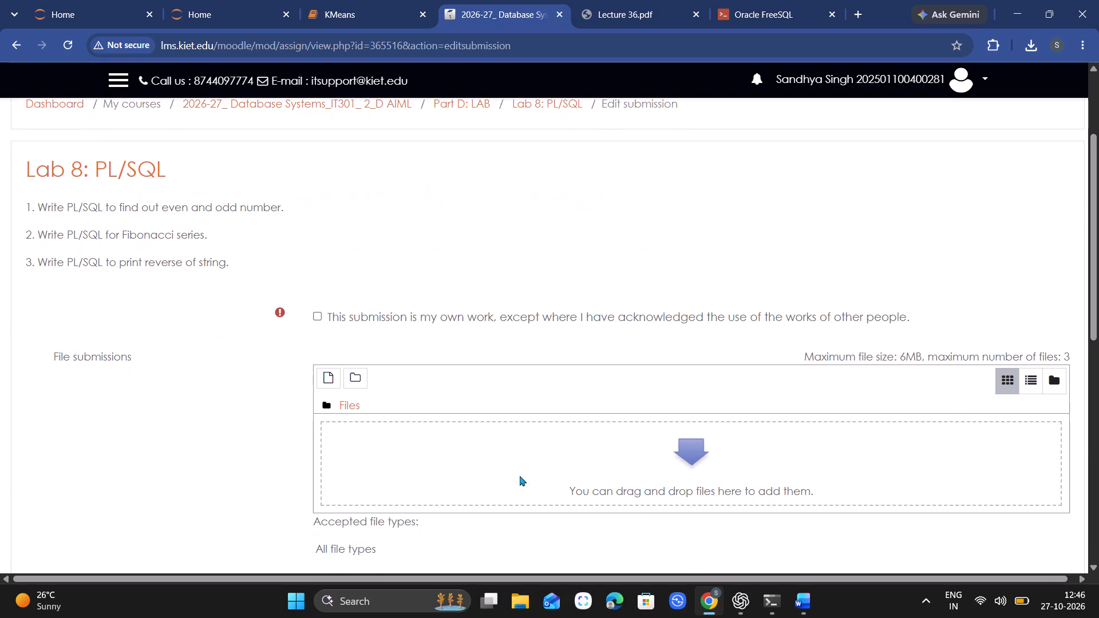
{"action": "left_click", "coordinate": [318, 319]}
Browse the Downloads folder for the Lab 8 file to attach to the submission.
{"action": "scroll", "coordinate": [540, 385], "scroll_direction": "down", "scroll_amount": 2}
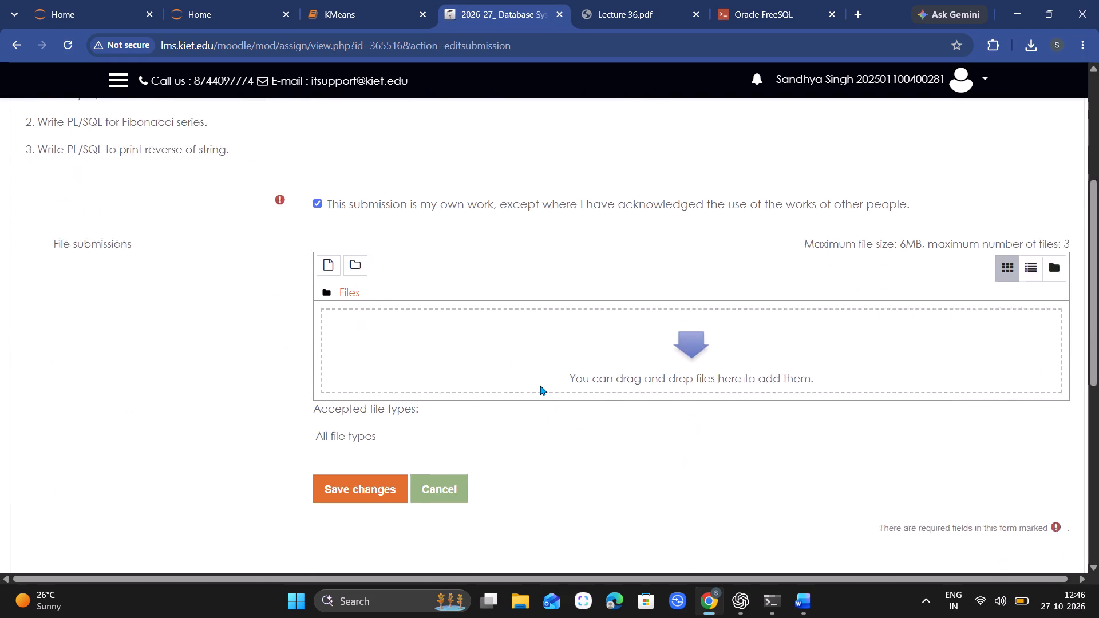
{"action": "left_click", "coordinate": [329, 233]}
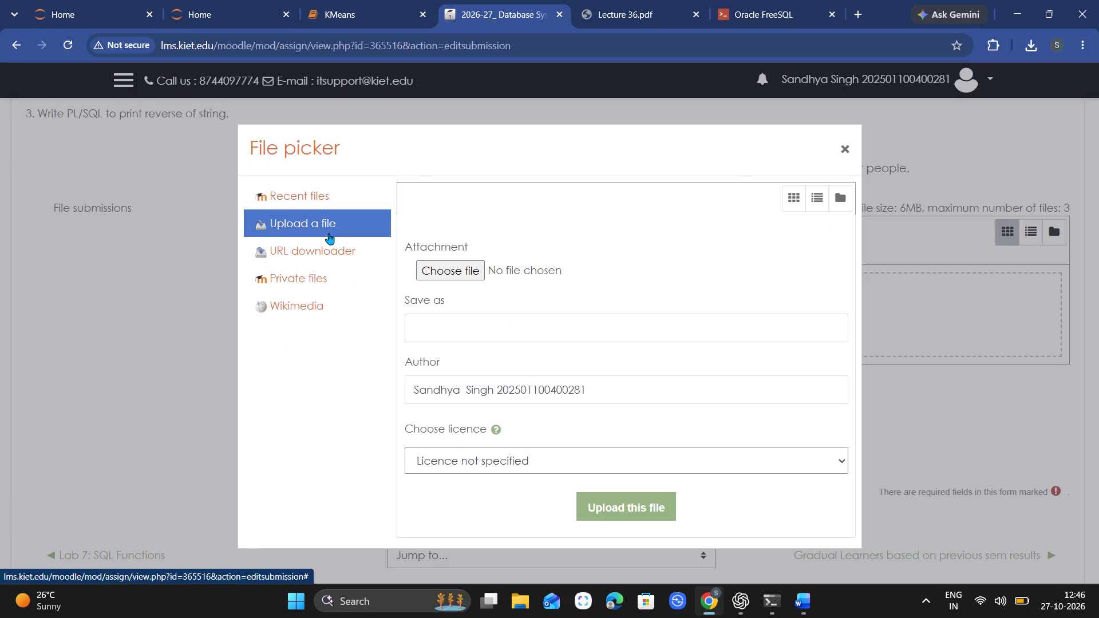
{"action": "left_click", "coordinate": [468, 263]}
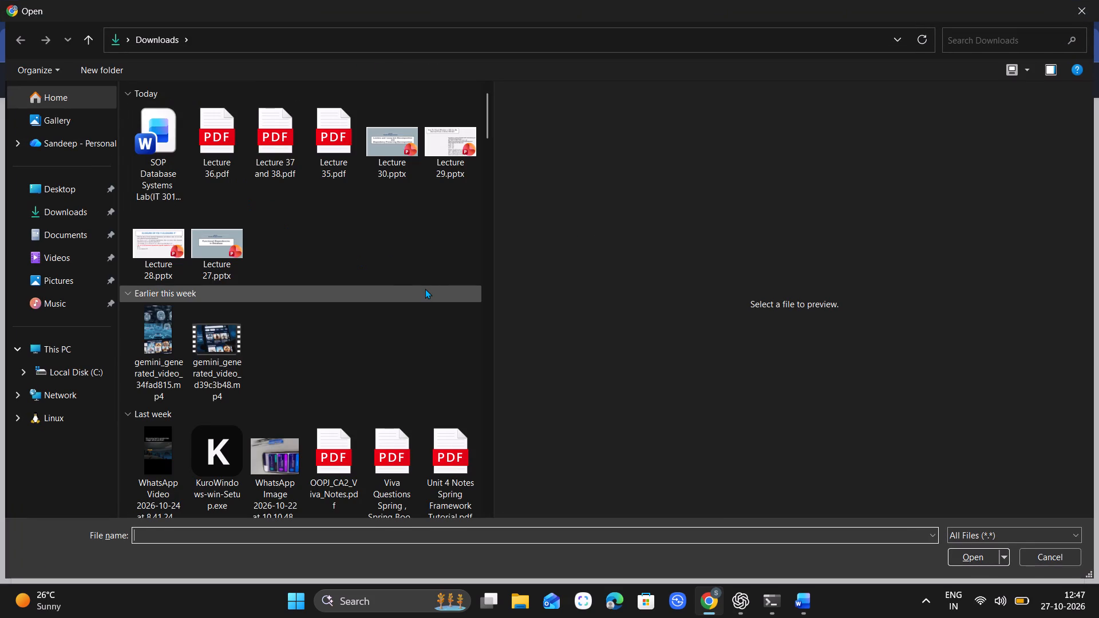
{"action": "scroll", "coordinate": [425, 288], "scroll_direction": "down", "scroll_amount": 1}
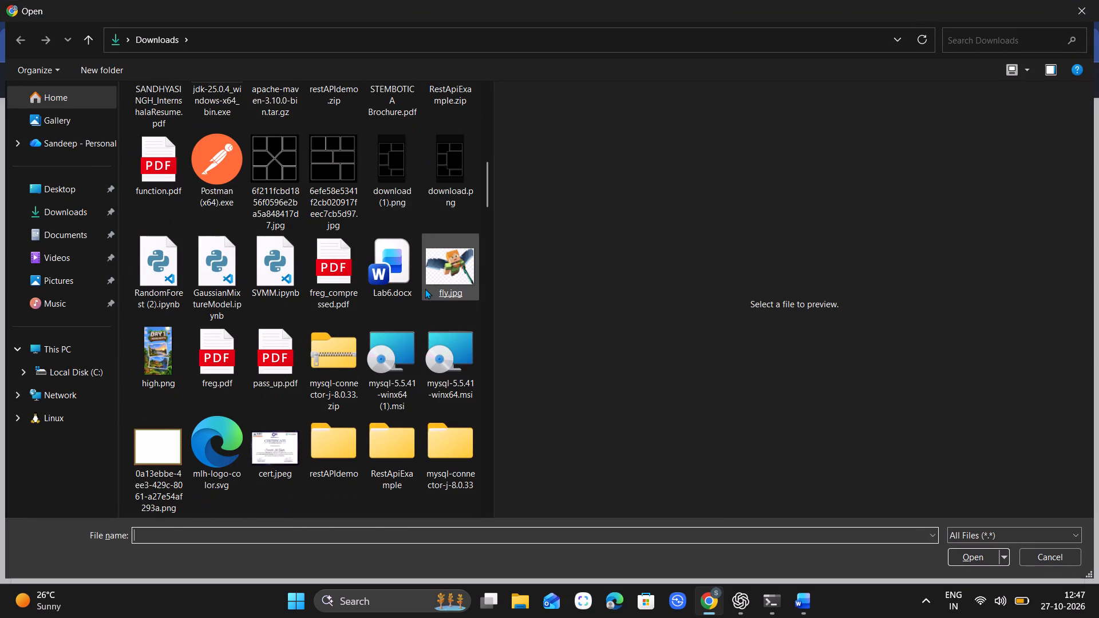
{"action": "scroll", "coordinate": [425, 288], "scroll_direction": "up", "scroll_amount": 6}
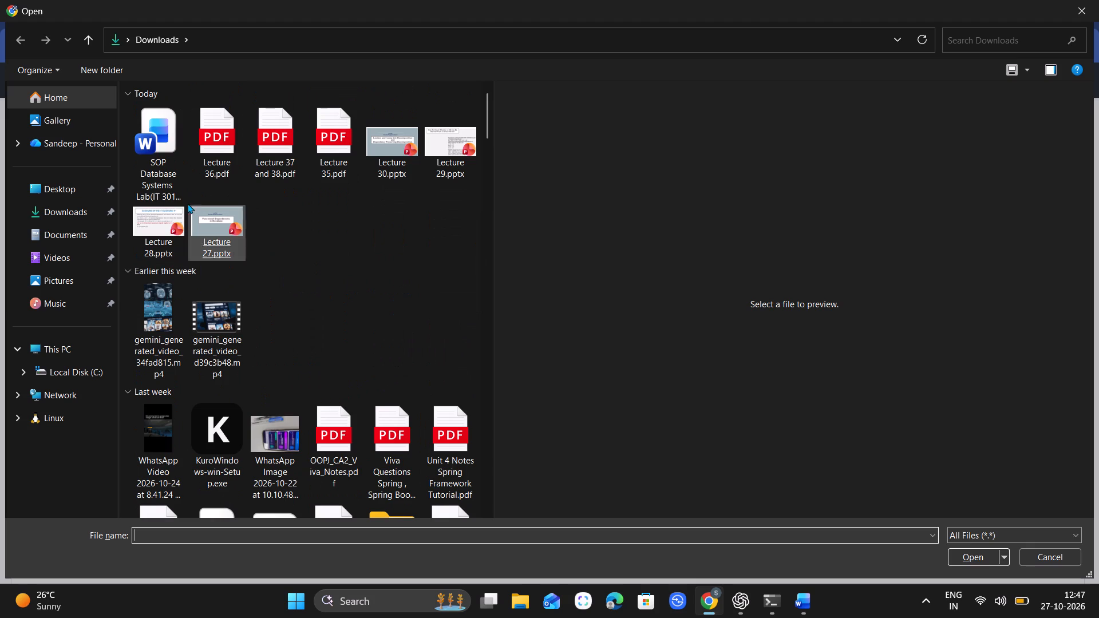
{"action": "left_click", "coordinate": [90, 194]}
{"action": "left_click", "coordinate": [88, 210]}
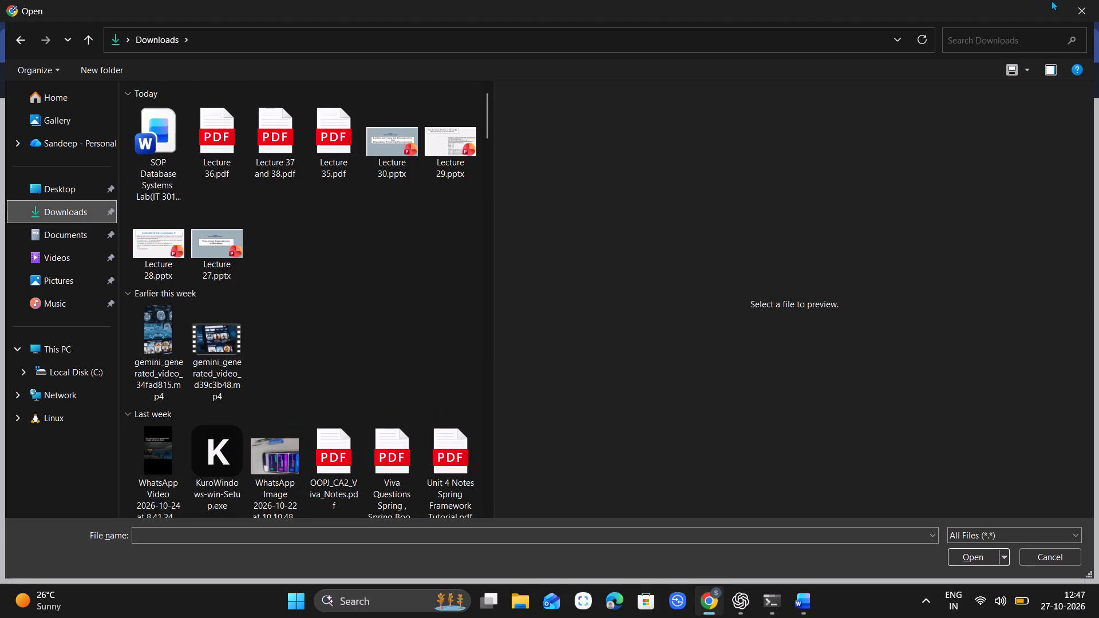
{"action": "left_click", "coordinate": [1072, 5]}
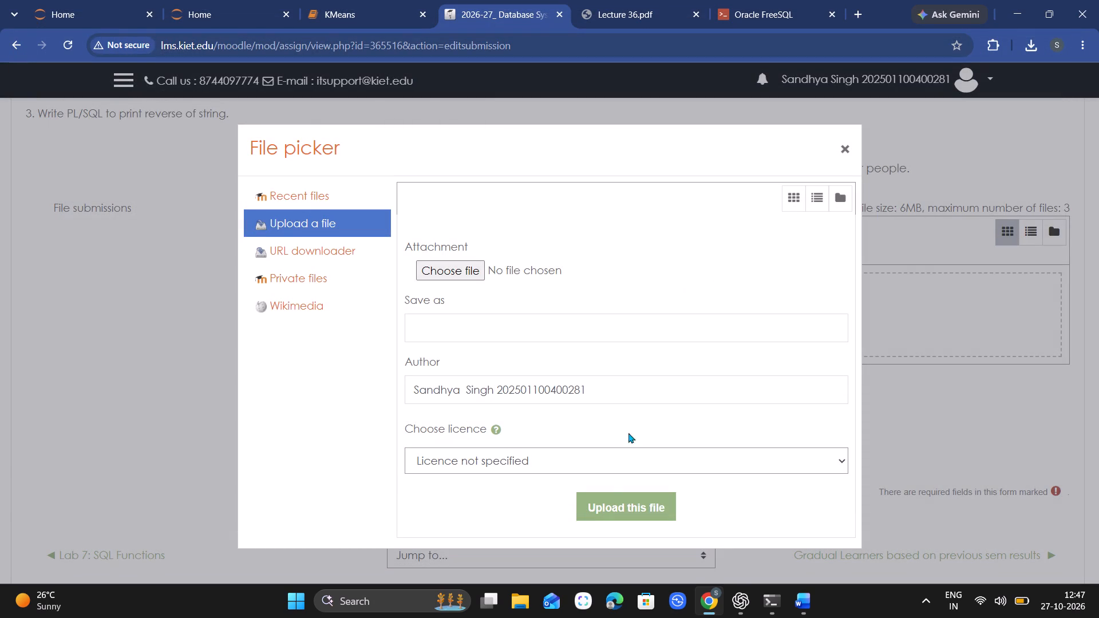
Switch to File Explorer and search the Downloads folder for lab8 and lab8.docx.
{"action": "left_click", "coordinate": [521, 605]}
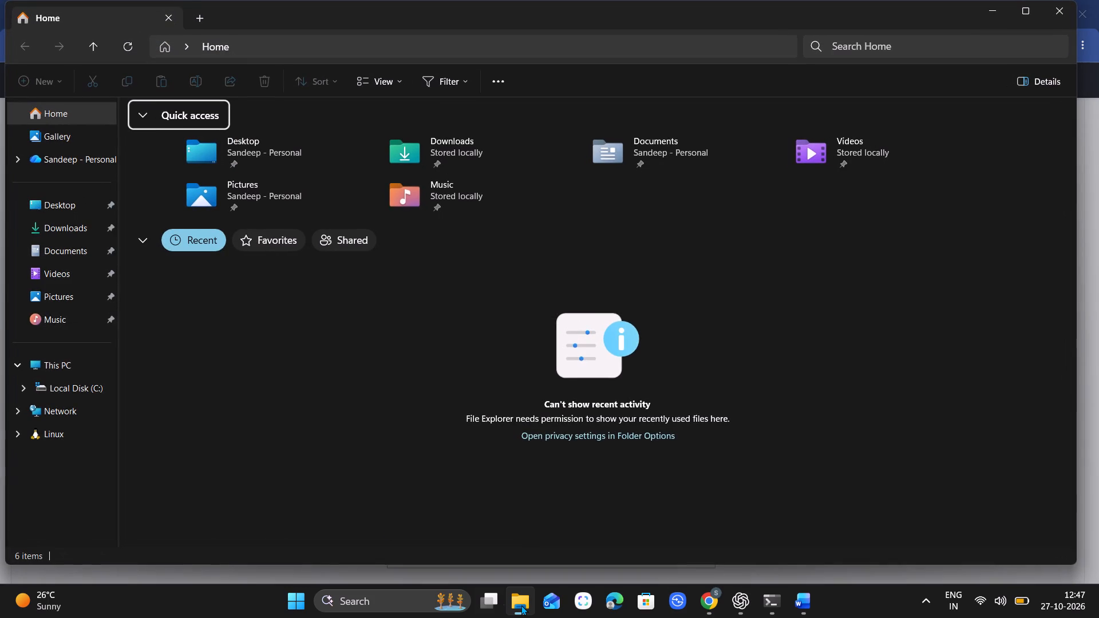
{"action": "double_click", "coordinate": [55, 242]}
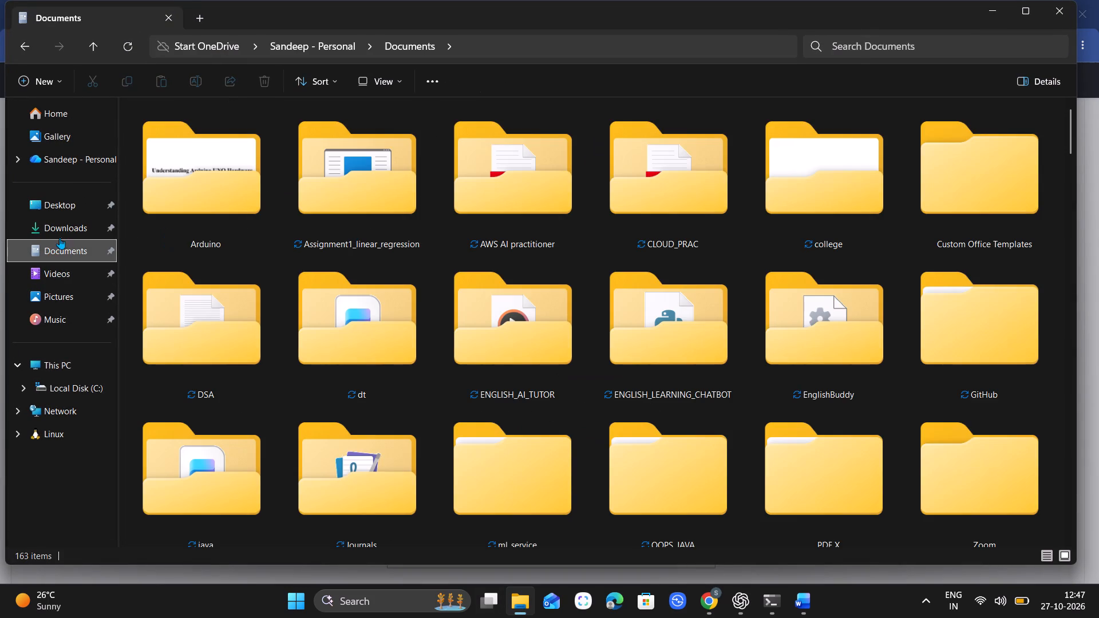
{"action": "left_click", "coordinate": [64, 235]}
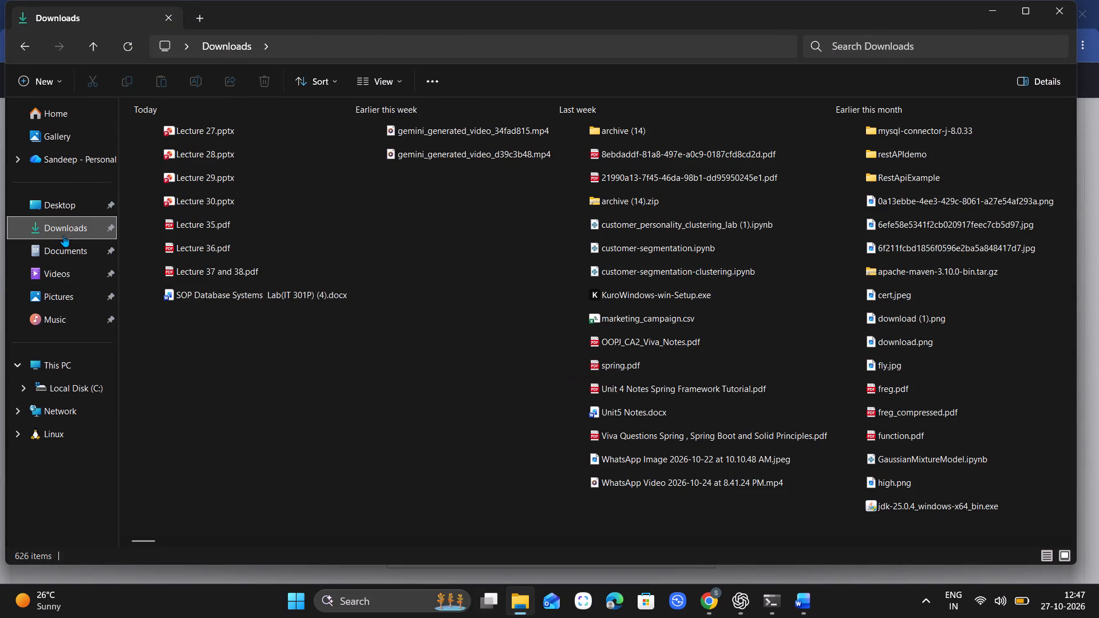
{"action": "left_click", "coordinate": [967, 45]}
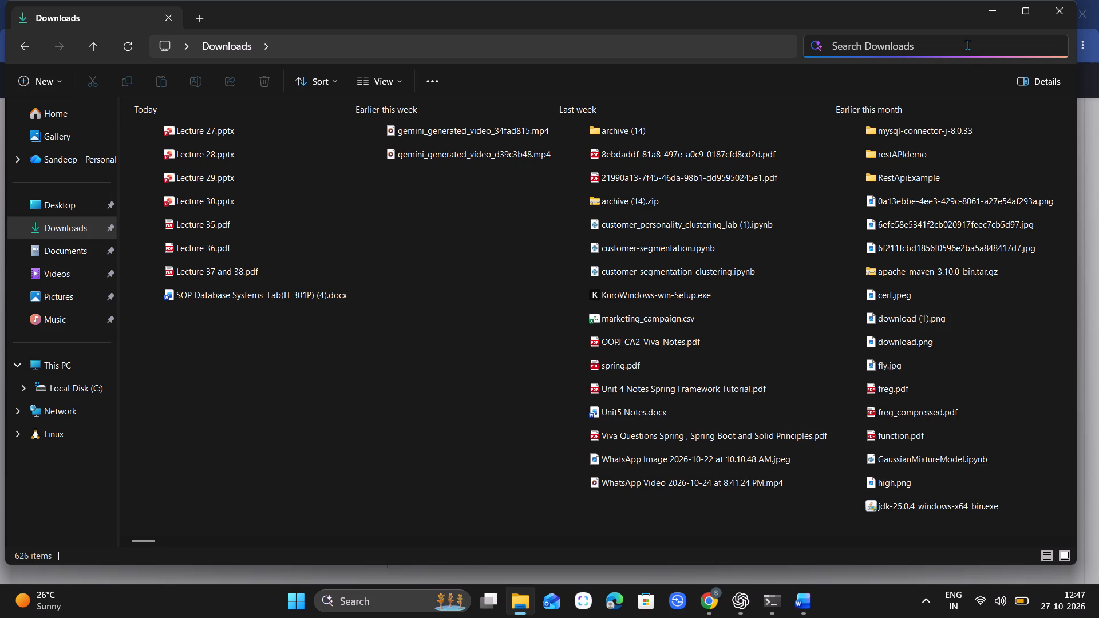
{"action": "type", "text": "lab8"}
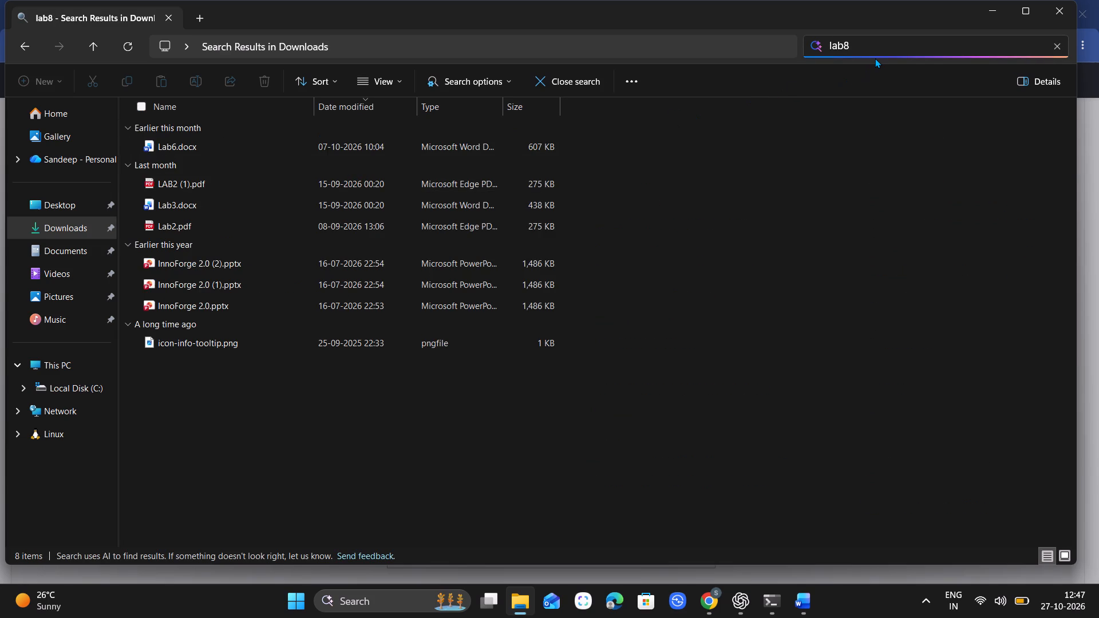
{"action": "type", "text": ".docx"}
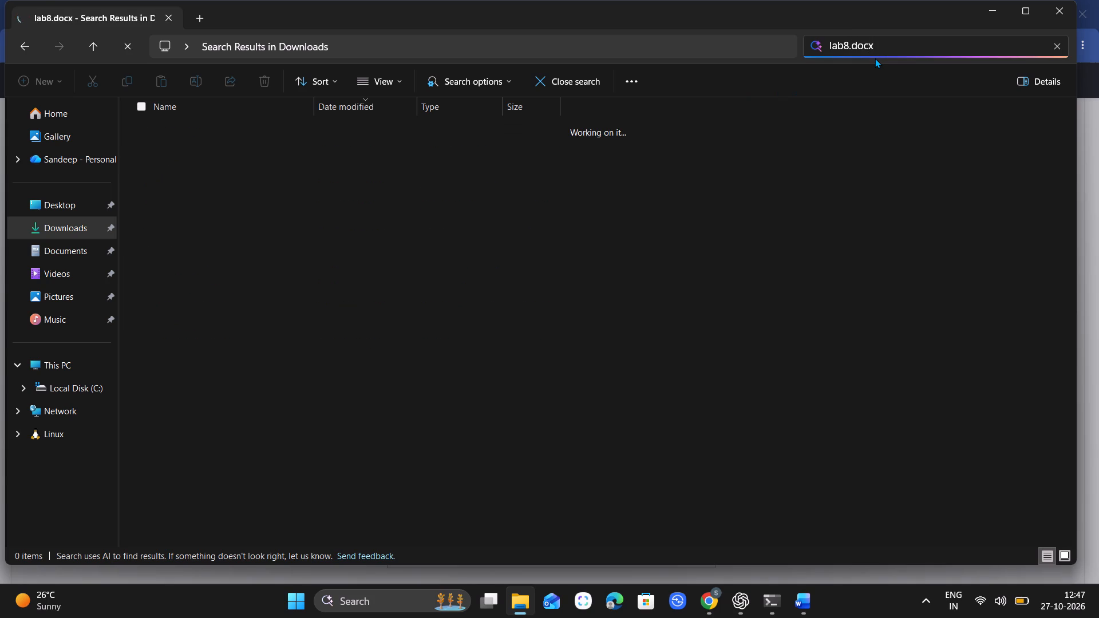
{"action": "key", "text": "BackSpace"}
{"action": "key", "text": "BackSpace"}
{"action": "key", "text": "BackSpace"}
{"action": "key", "text": "BackSpace"}
{"action": "key", "text": "BackSpace"}
{"action": "key", "text": "BackSpace"}
{"action": "key", "text": "BackSpace"}
{"action": "key", "text": "BackSpace"}
{"action": "key", "text": "BackSpace"}
{"action": "key", "text": "BackSpace"}
{"action": "key", "text": "BackSpace"}
{"action": "key", "text": "BackSpace"}
{"action": "key", "text": "BackSpace"}
{"action": "key", "text": "BackSpace"}
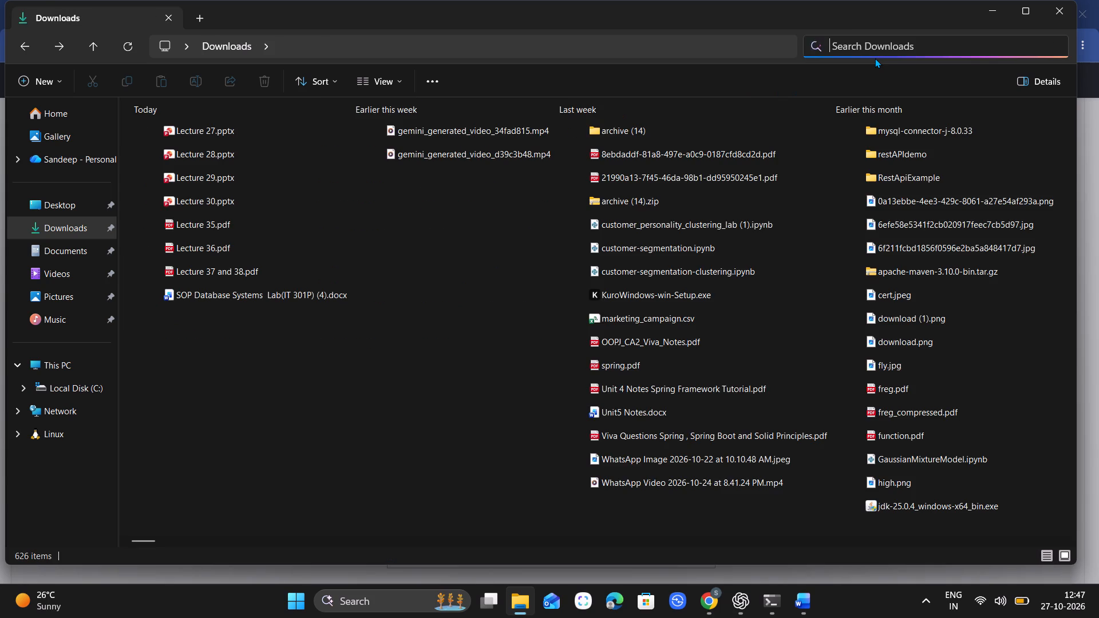
{"action": "scroll", "coordinate": [794, 213], "scroll_direction": "down", "scroll_amount": 1}
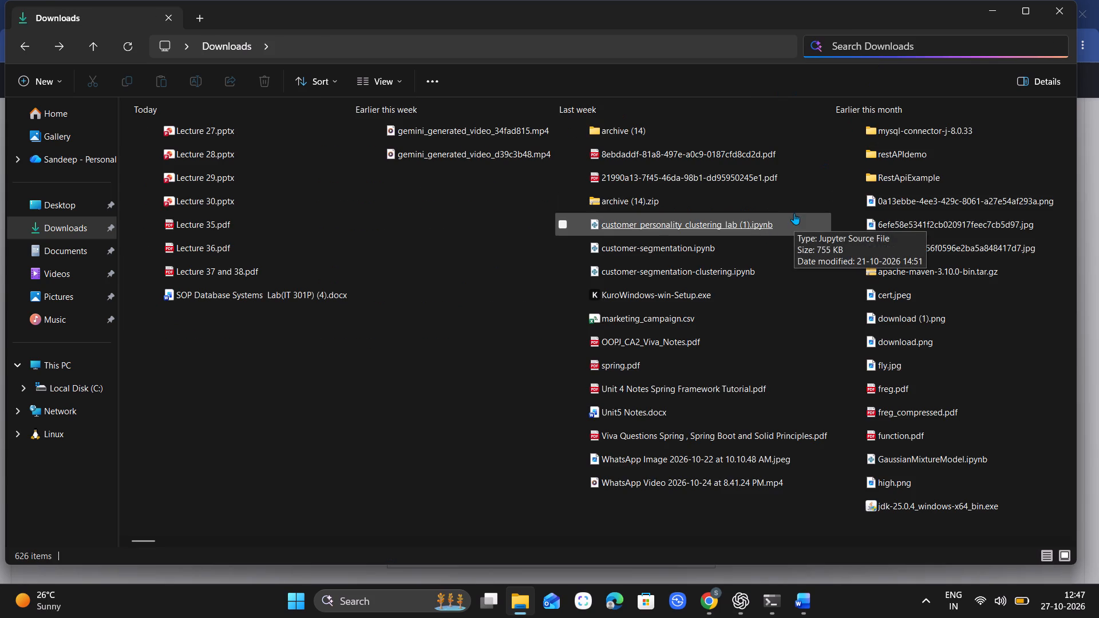
{"action": "scroll", "coordinate": [968, 243], "scroll_direction": "left", "scroll_amount": 2}
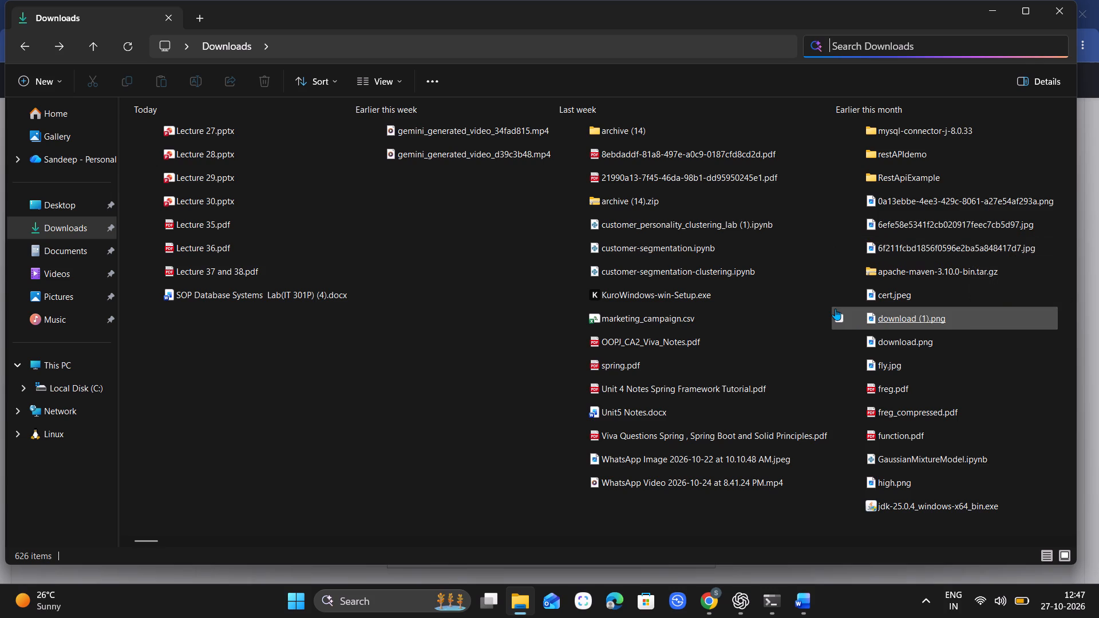
{"action": "left_click", "coordinate": [1001, 18]}
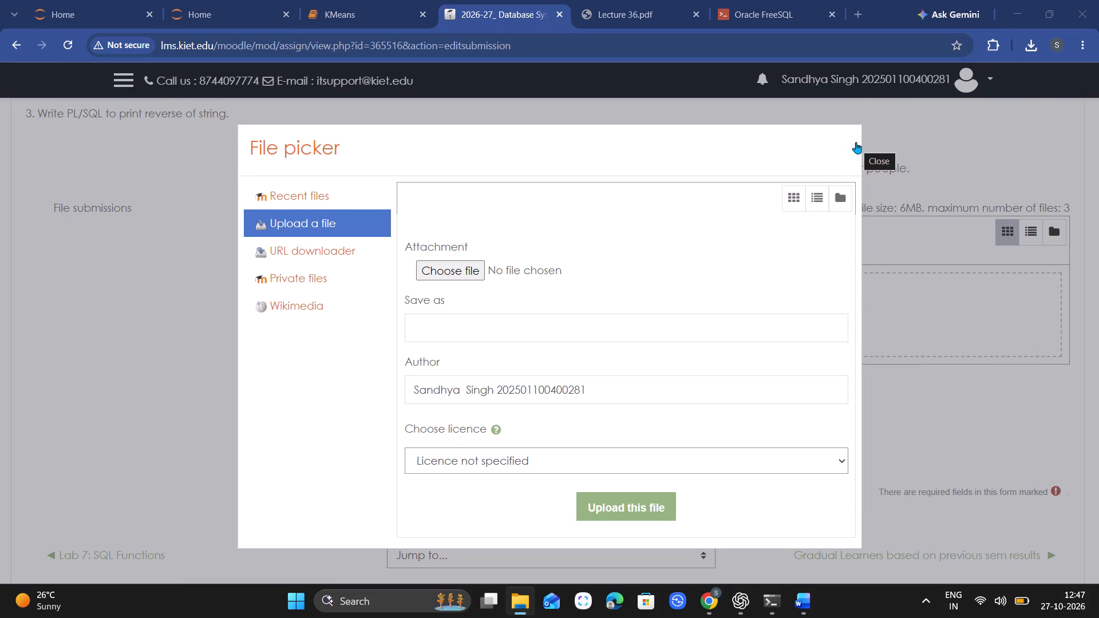
{"action": "left_click", "coordinate": [844, 150]}
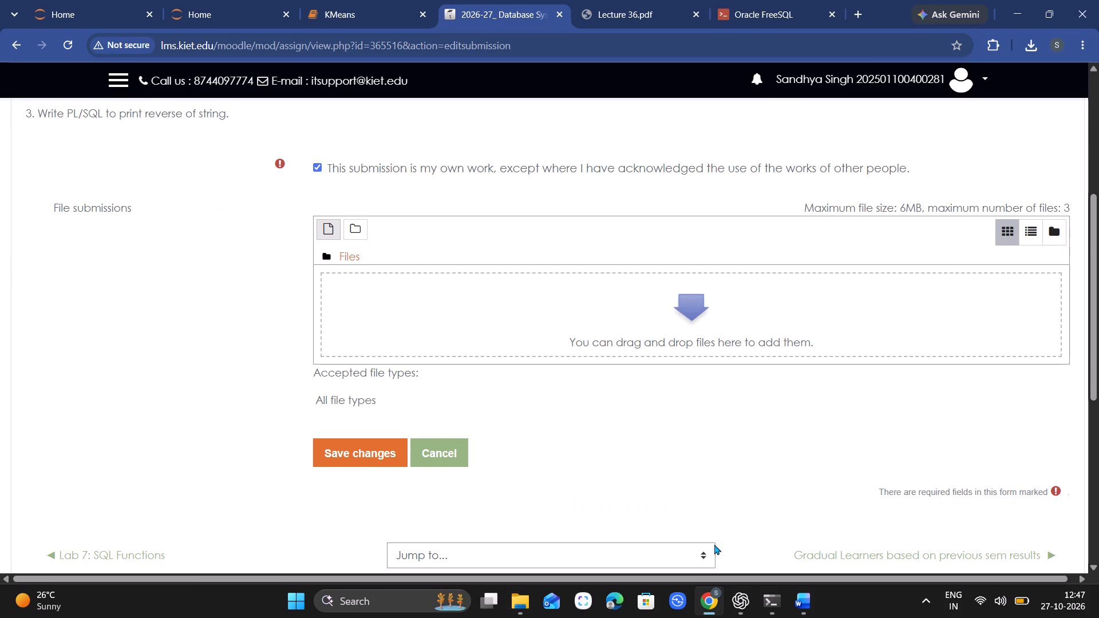
Switch to Word and open the save-a-copy options for the Lab 8 document.
{"action": "left_click", "coordinate": [711, 600]}
{"action": "left_click", "coordinate": [711, 600]}
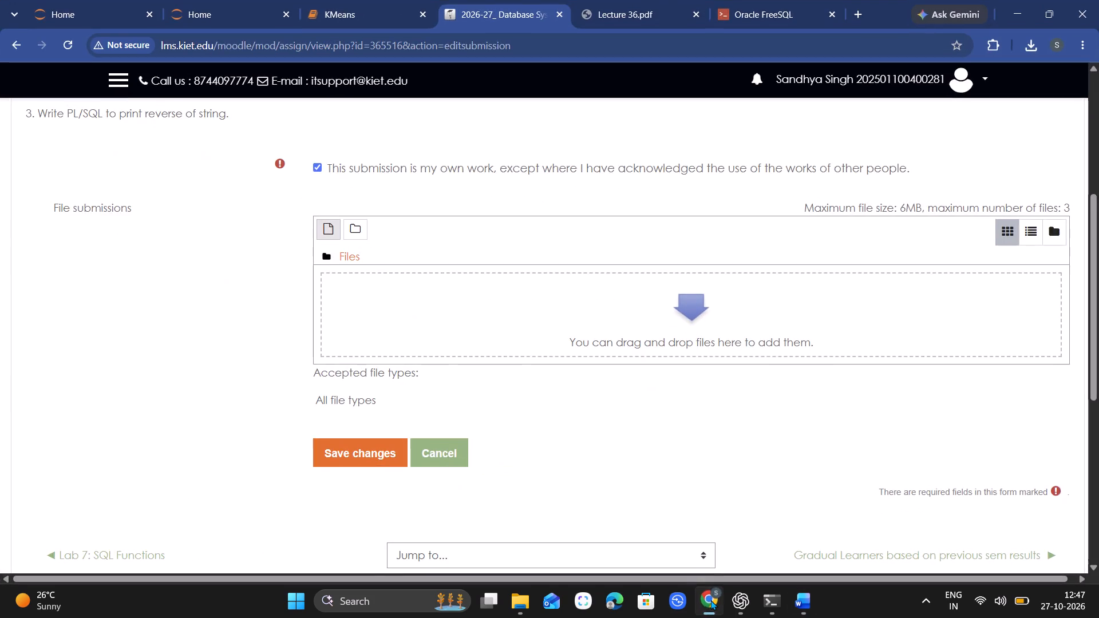
{"action": "left_click", "coordinate": [711, 600]}
{"action": "scroll", "coordinate": [732, 434], "scroll_direction": "up", "scroll_amount": 3}
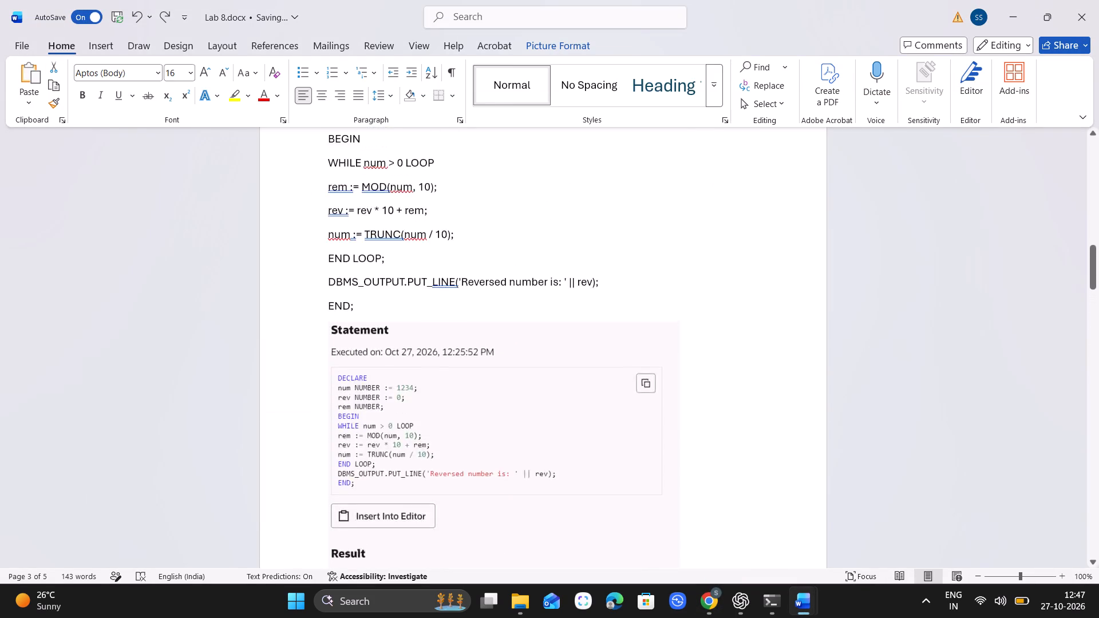
{"action": "scroll", "coordinate": [732, 434], "scroll_direction": "up", "scroll_amount": 7}
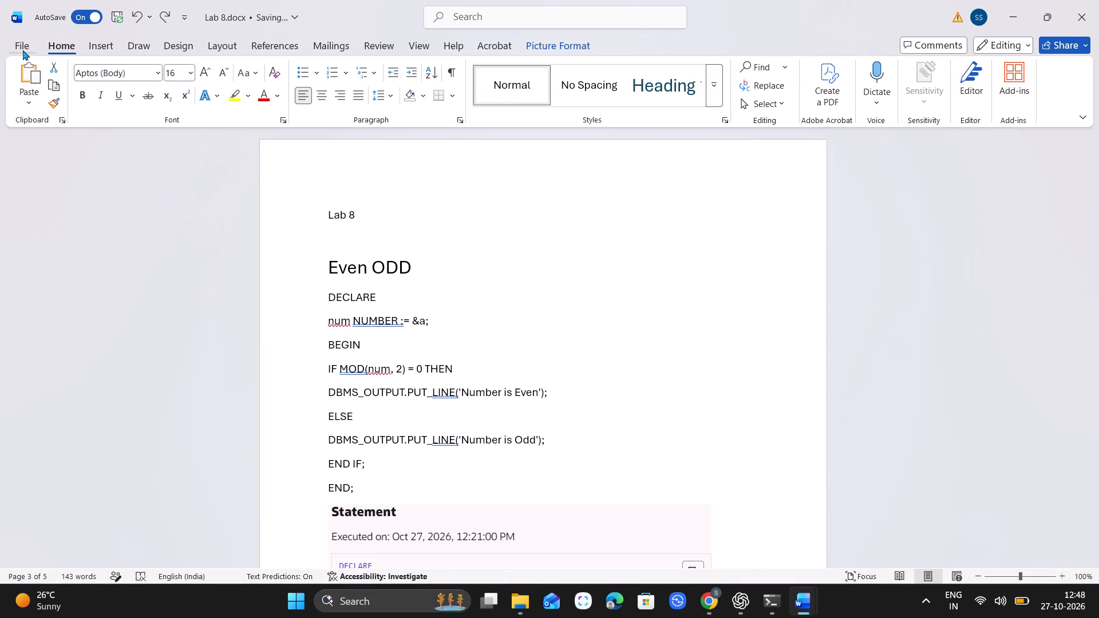
{"action": "left_click", "coordinate": [23, 50]}
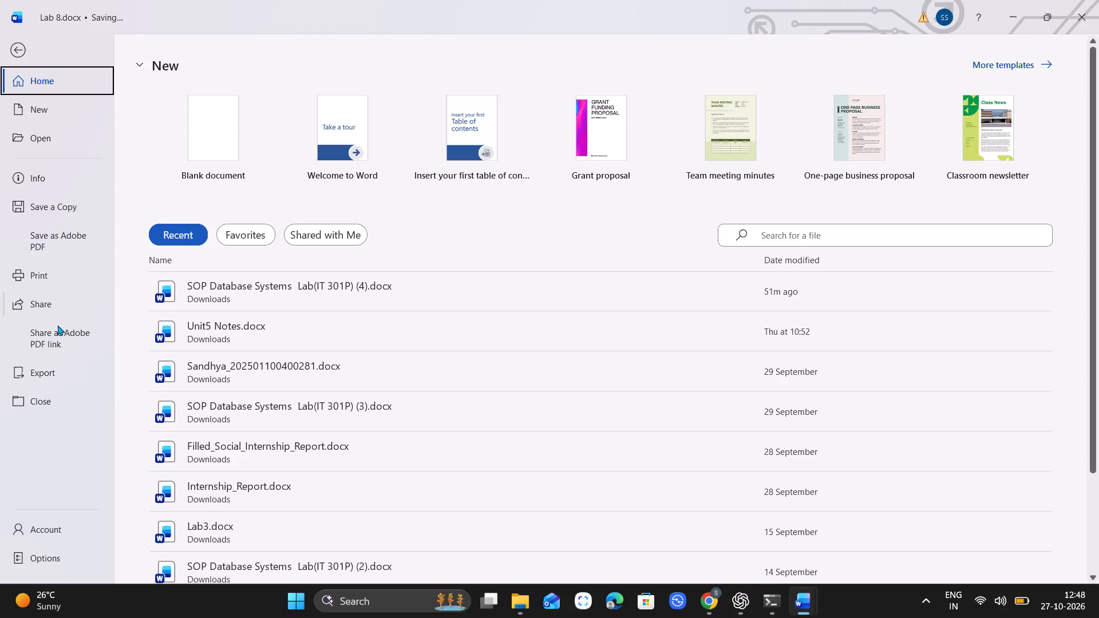
{"action": "left_click", "coordinate": [42, 206]}
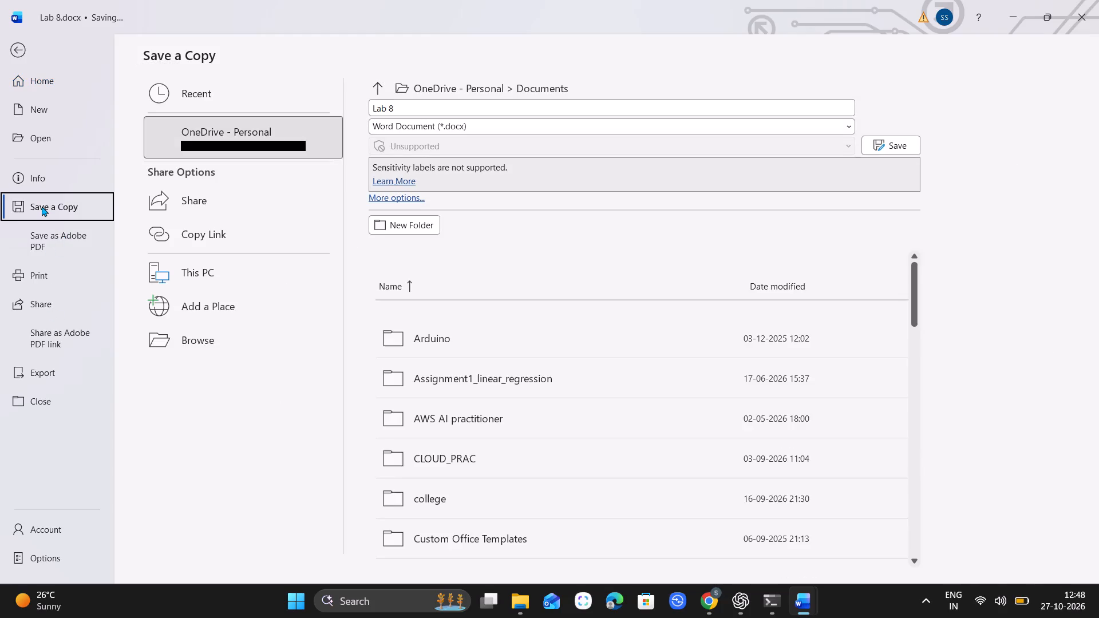
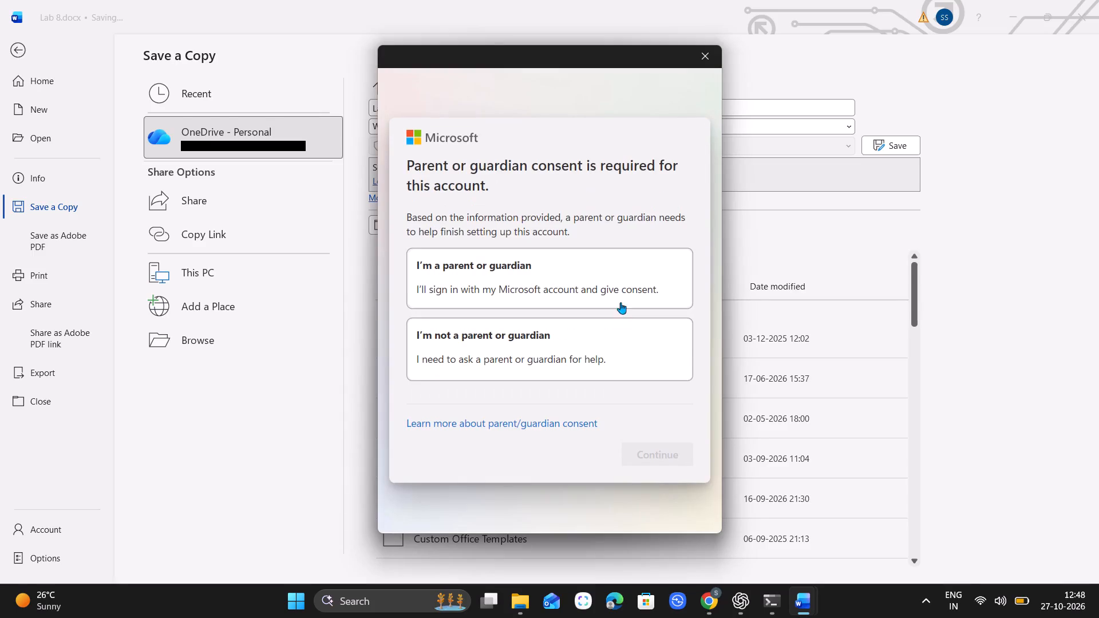
Choose the "I'm a parent or guardian" option in the Microsoft account consent request.
{"action": "left_click", "coordinate": [614, 277]}
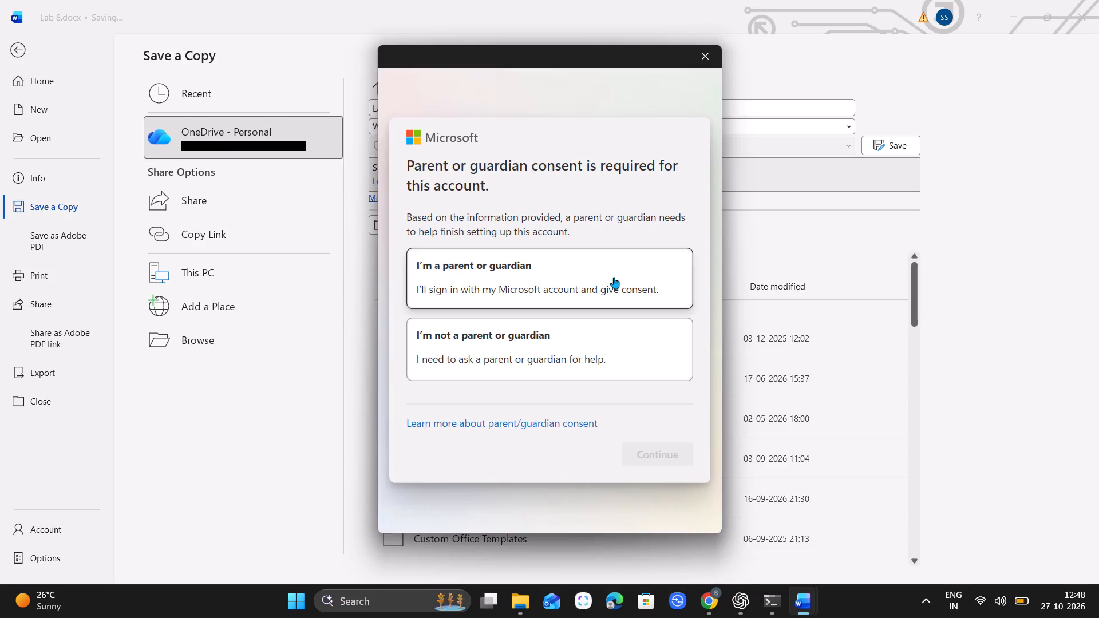
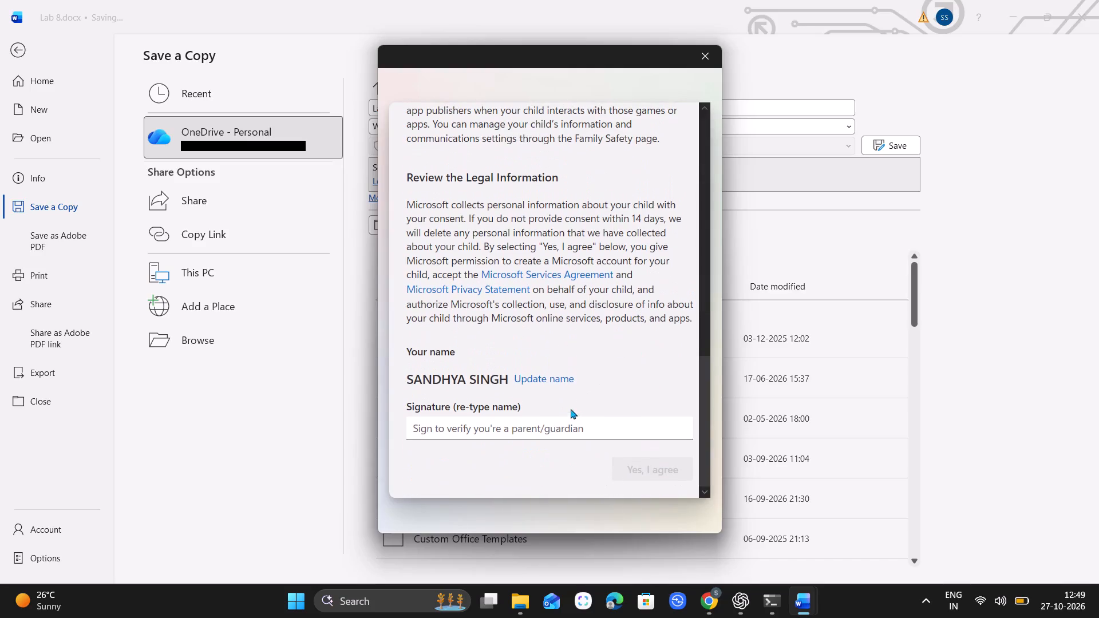
Sign the parental consent form with the parent's name in capitals, exactly as displayed, and agree to the legal terms.
{"action": "left_click", "coordinate": [555, 423]}
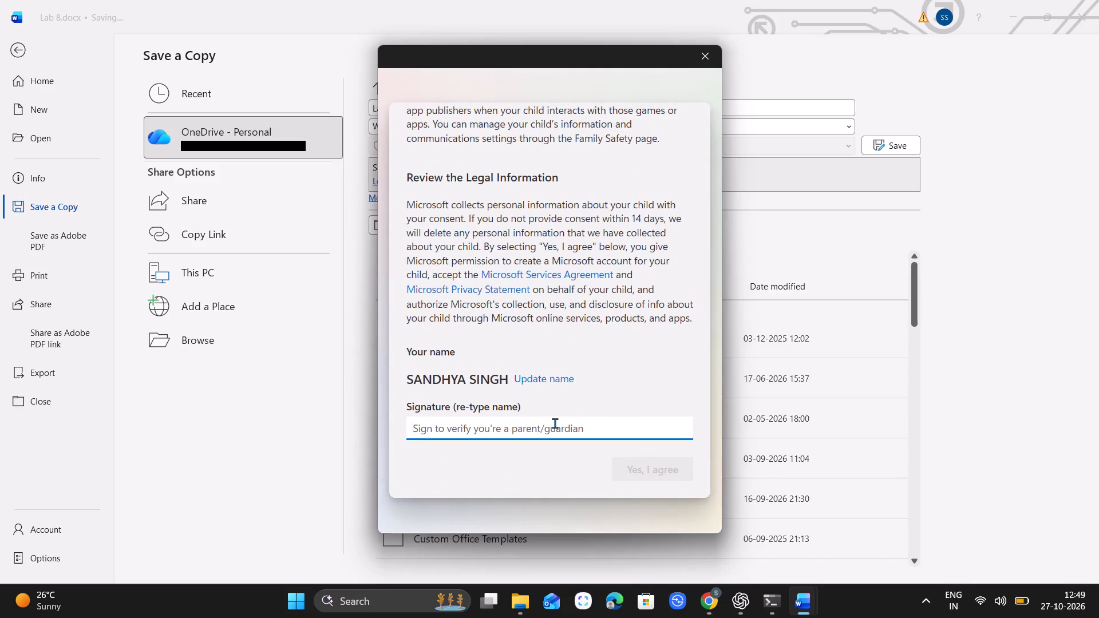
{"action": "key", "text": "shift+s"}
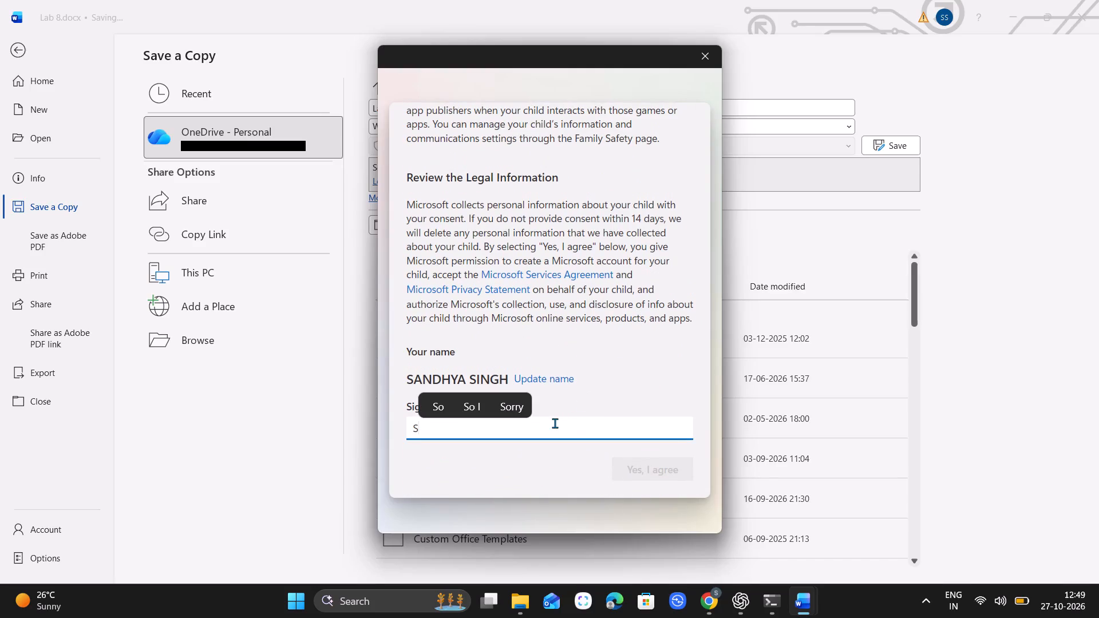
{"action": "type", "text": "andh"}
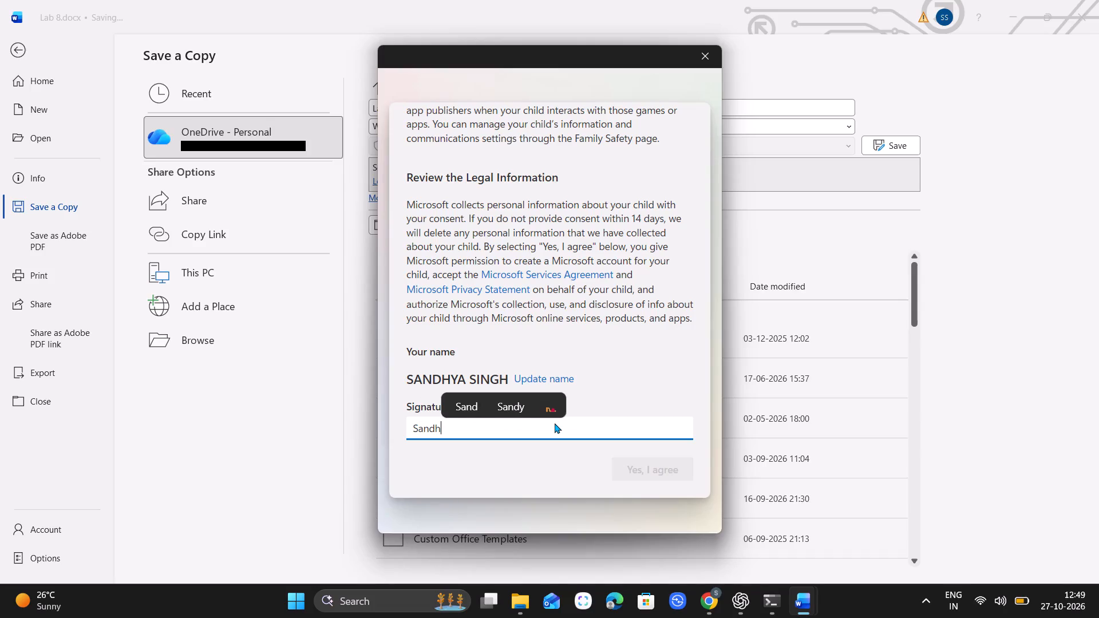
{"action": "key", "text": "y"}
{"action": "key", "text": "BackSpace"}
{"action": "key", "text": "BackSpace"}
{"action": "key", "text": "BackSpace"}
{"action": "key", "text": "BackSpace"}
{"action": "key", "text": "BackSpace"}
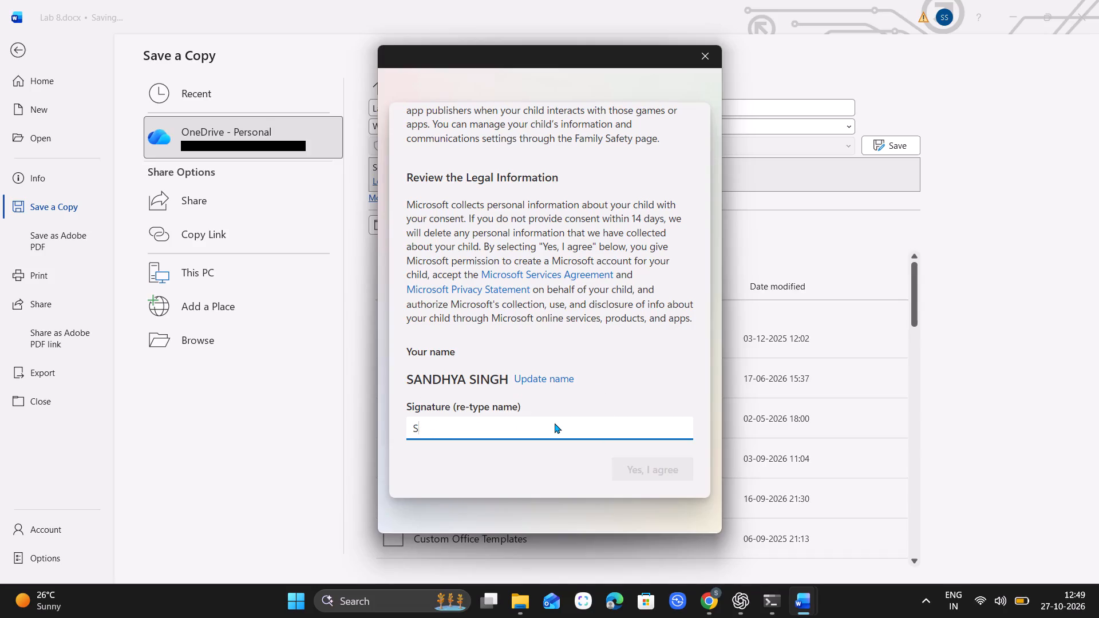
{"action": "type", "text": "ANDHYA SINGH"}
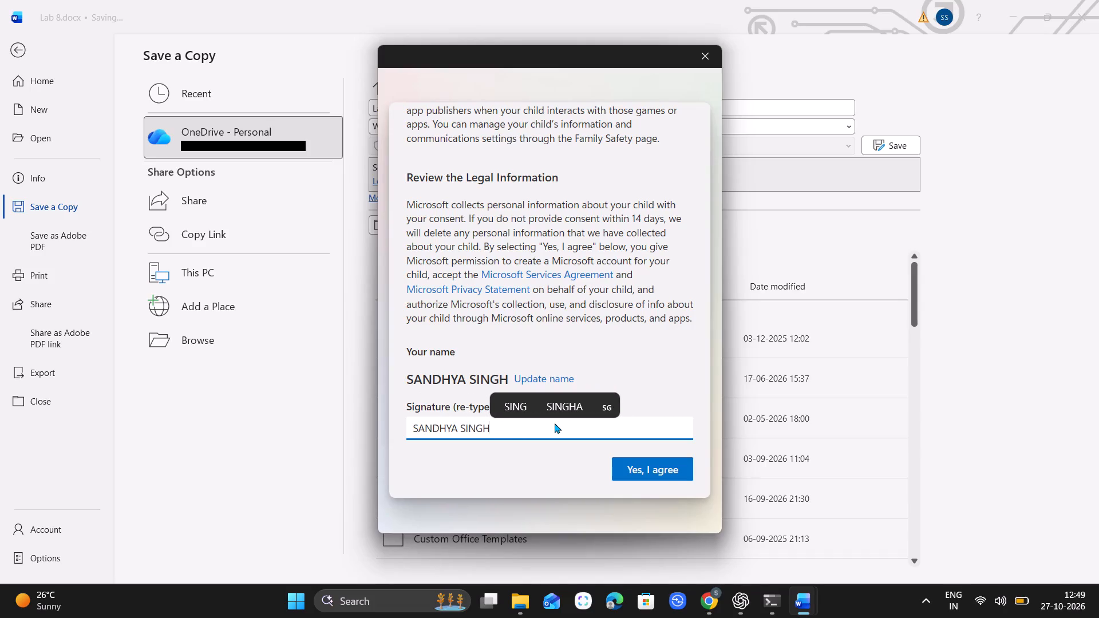
{"action": "left_click", "coordinate": [675, 469]}
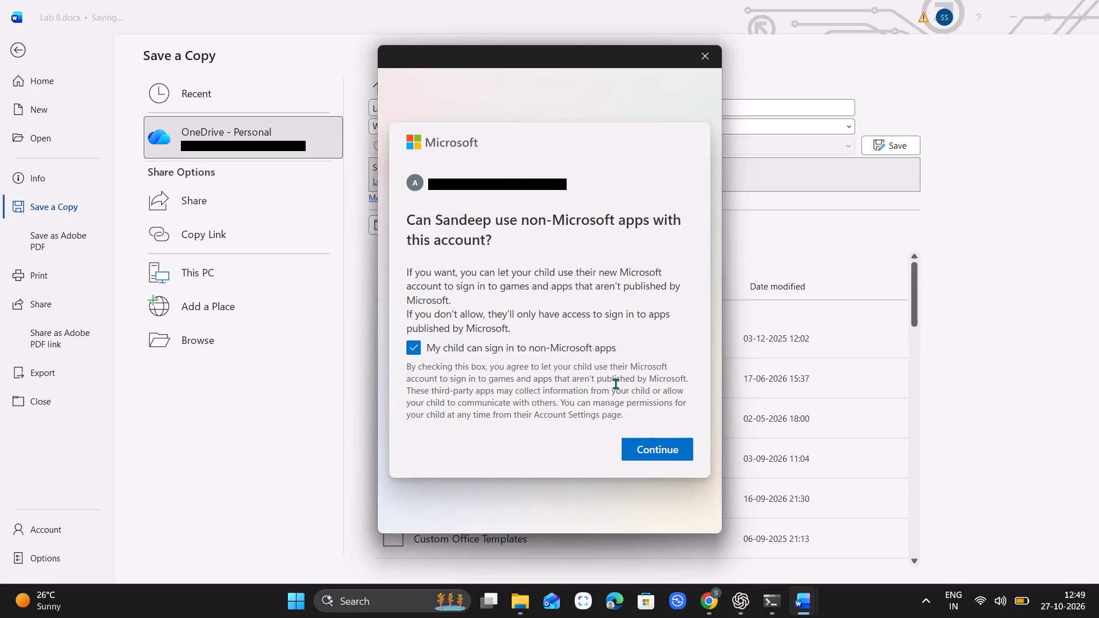
Keep the child account's permission to sign in to non-Microsoft apps and acknowledge its default Family Safety settings.
{"action": "scroll", "coordinate": [615, 383], "scroll_direction": "down", "scroll_amount": 1}
{"action": "left_click", "coordinate": [652, 446]}
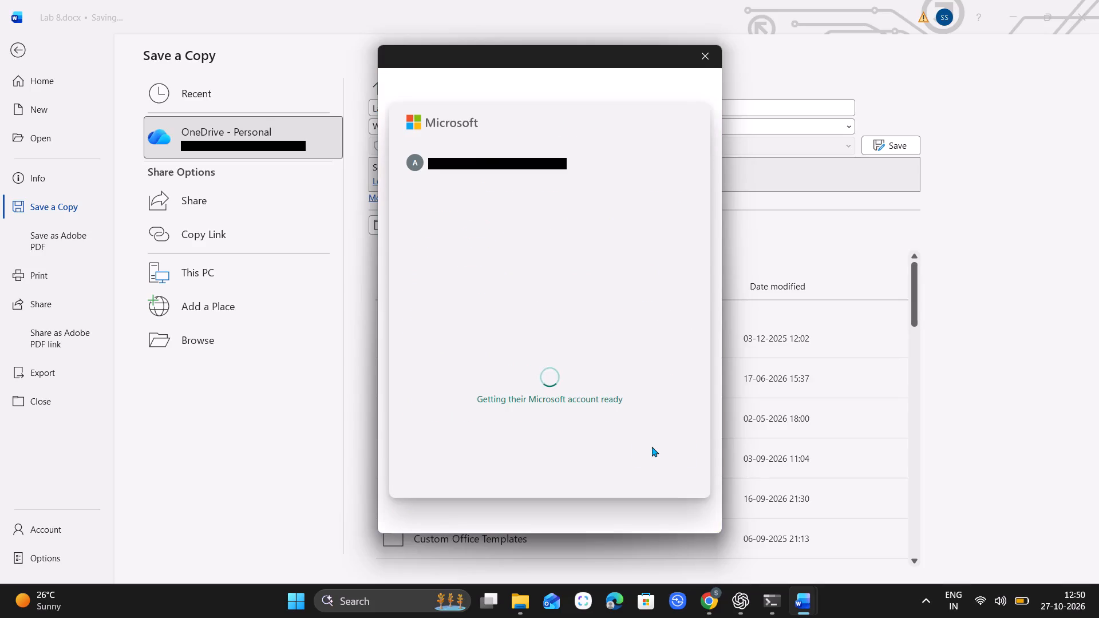
{"action": "left_click", "coordinate": [652, 446]}
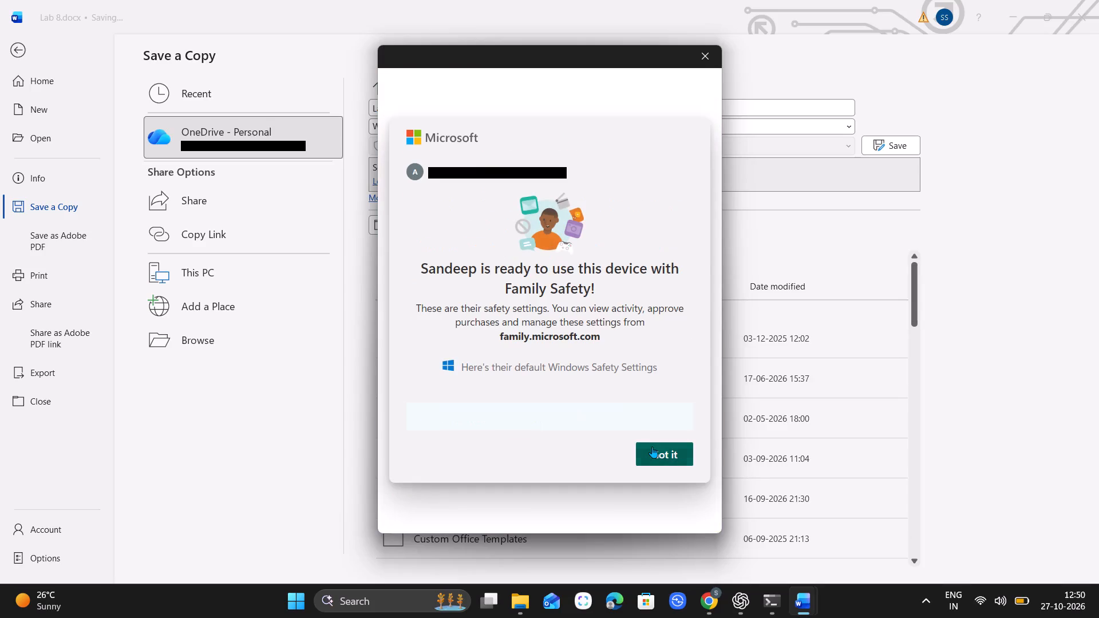
{"action": "left_click", "coordinate": [652, 446]}
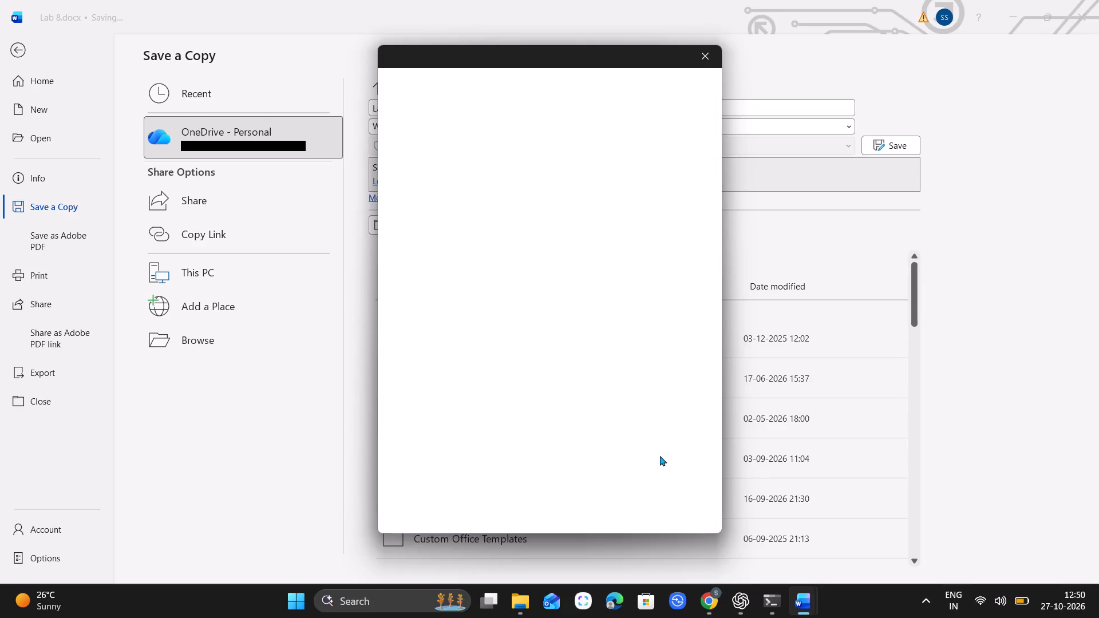
{"action": "left_click", "coordinate": [660, 455]}
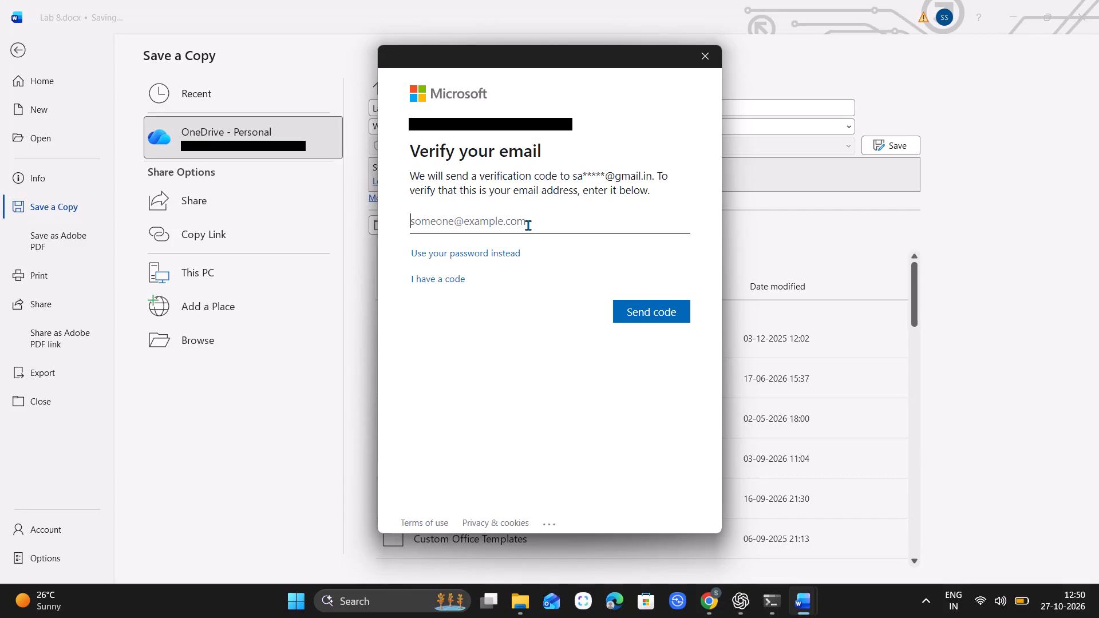
Choose to verify the Microsoft account with its password instead of an emailed code.
{"action": "left_click", "coordinate": [490, 258]}
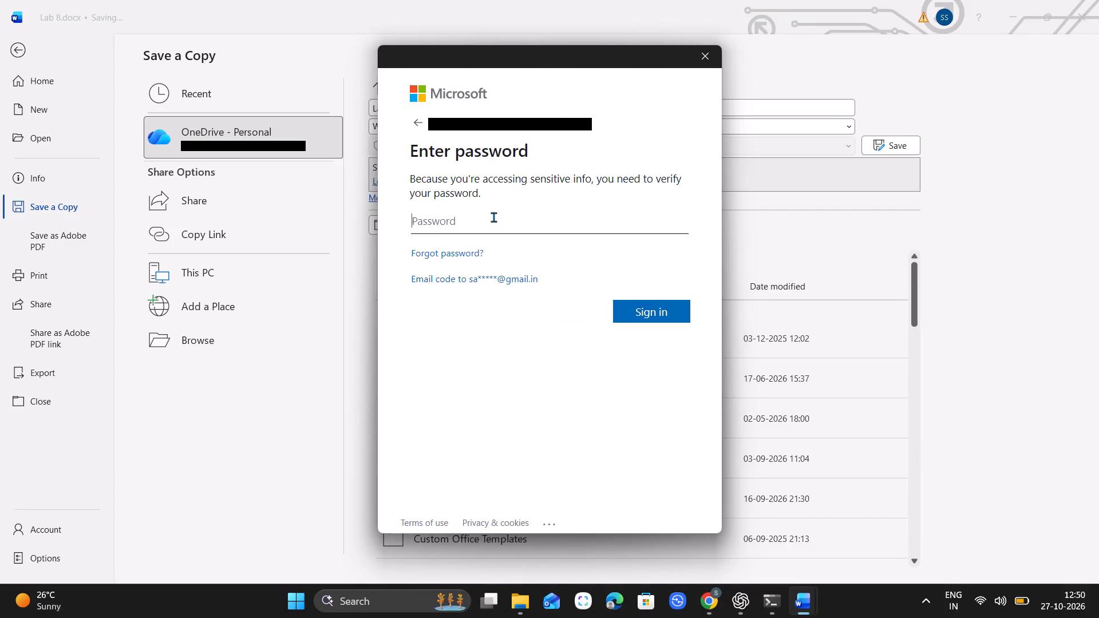
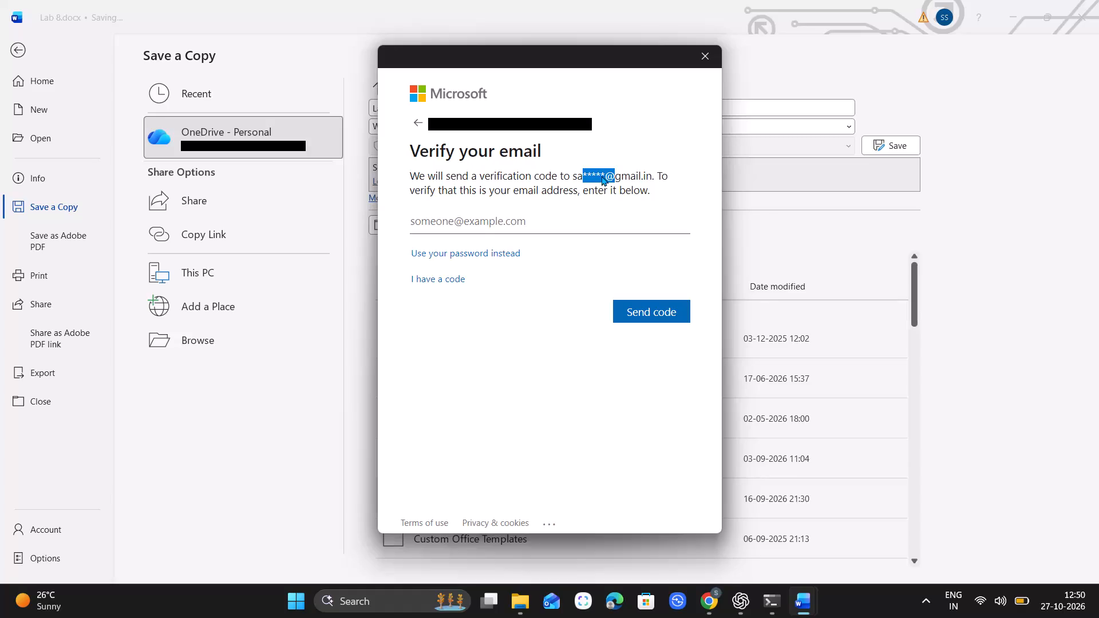
Dismiss the Microsoft email verification window without requesting a code and return to saving the Lab 8 copy.
{"action": "left_click", "coordinate": [639, 182]}
{"action": "left_click", "coordinate": [711, 54]}
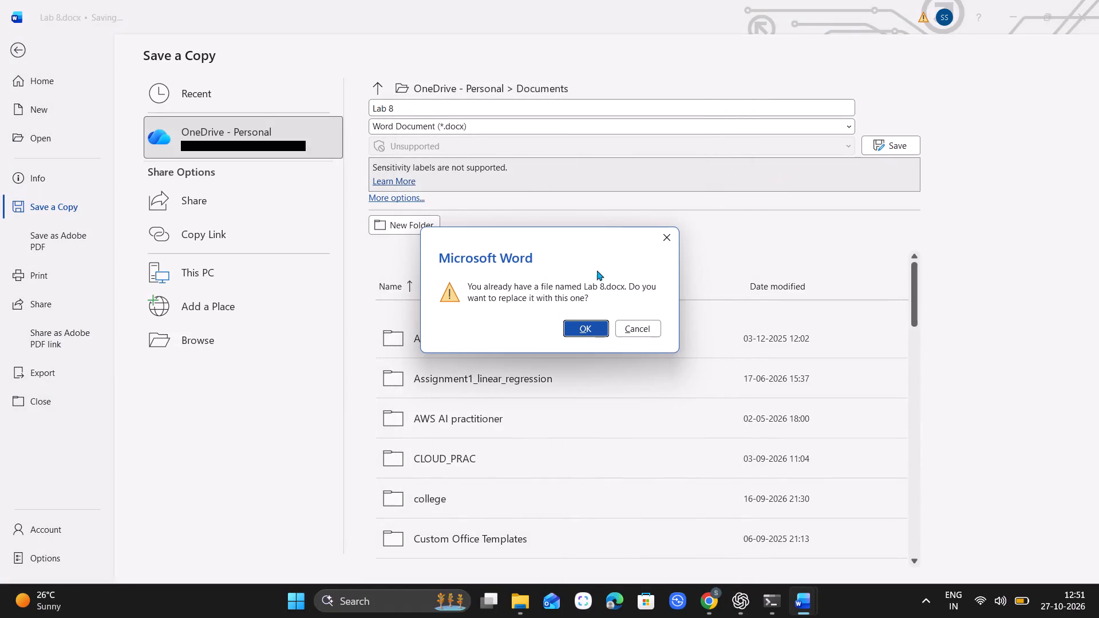
Replace the existing Lab 8.docx in the OneDrive Documents folder with this copy.
{"action": "left_click", "coordinate": [580, 332]}
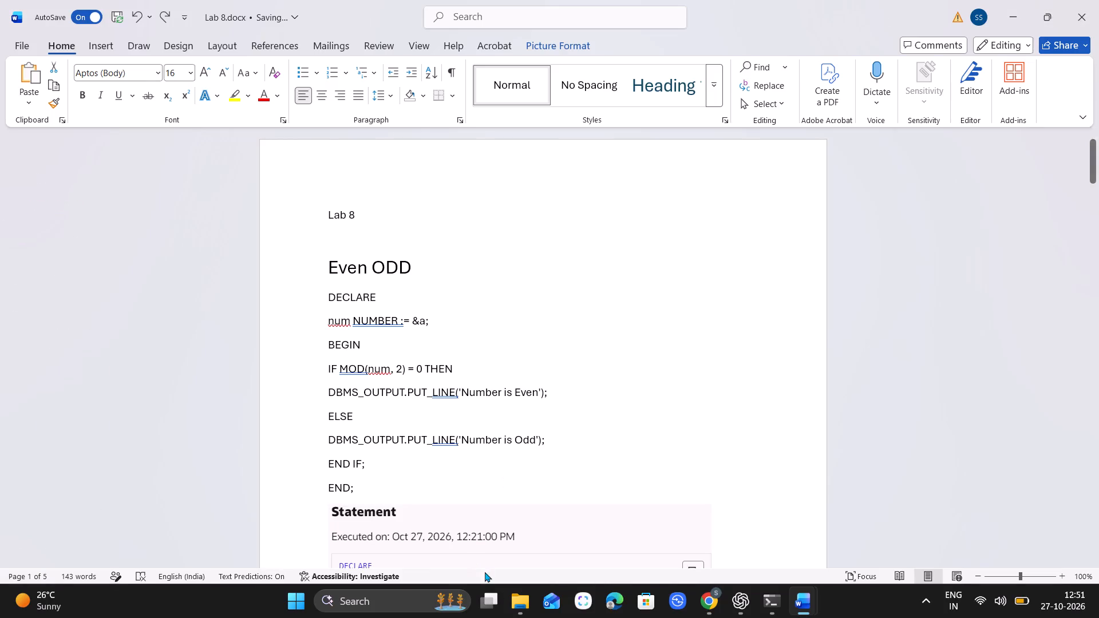
Switch to File Explorer and search Home for lab8.docx.
{"action": "left_click", "coordinate": [521, 605]}
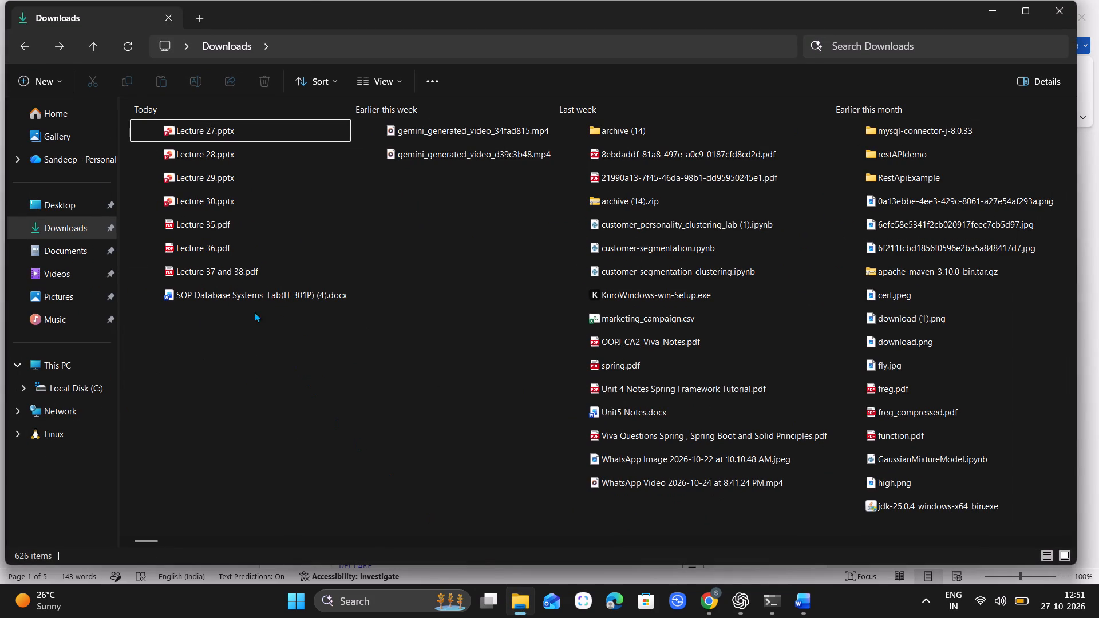
{"action": "left_click", "coordinate": [29, 117]}
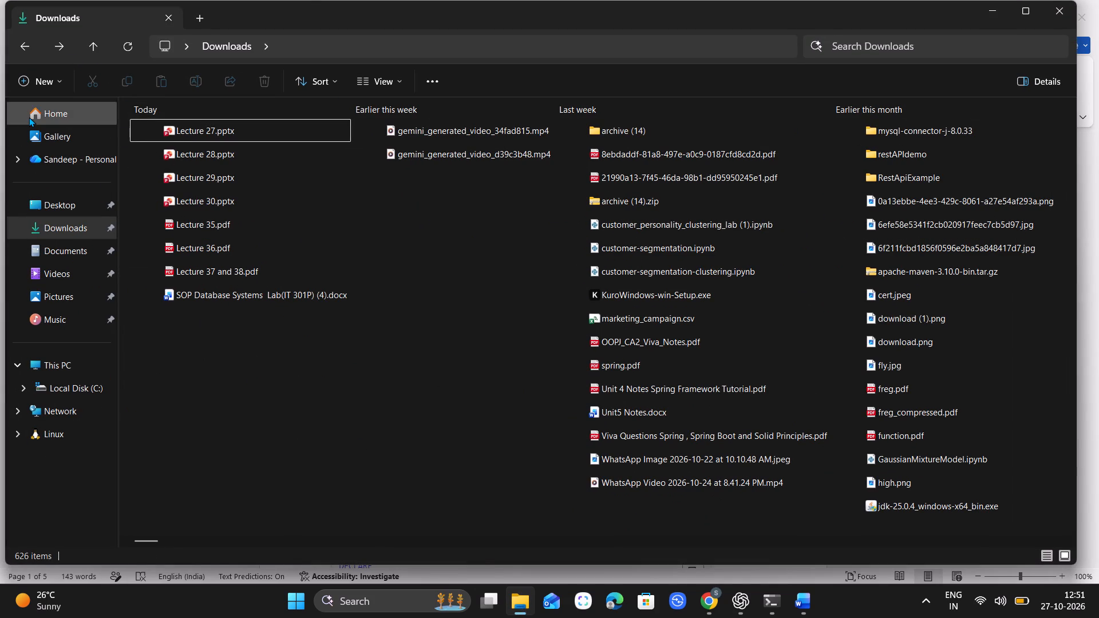
{"action": "double_click", "coordinate": [50, 113]}
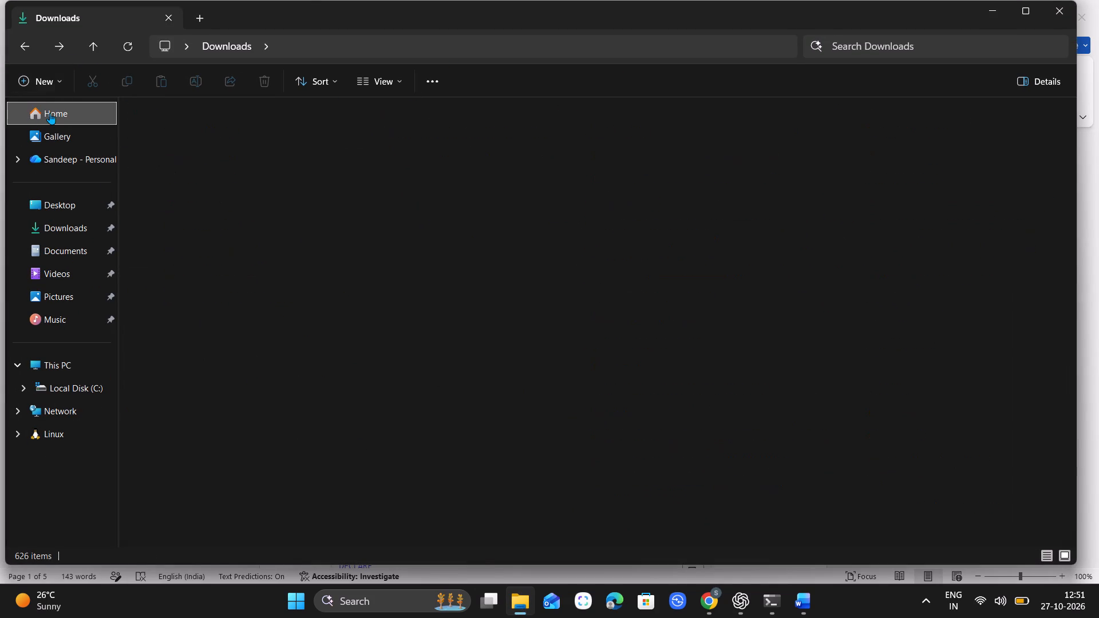
{"action": "left_click", "coordinate": [877, 45]}
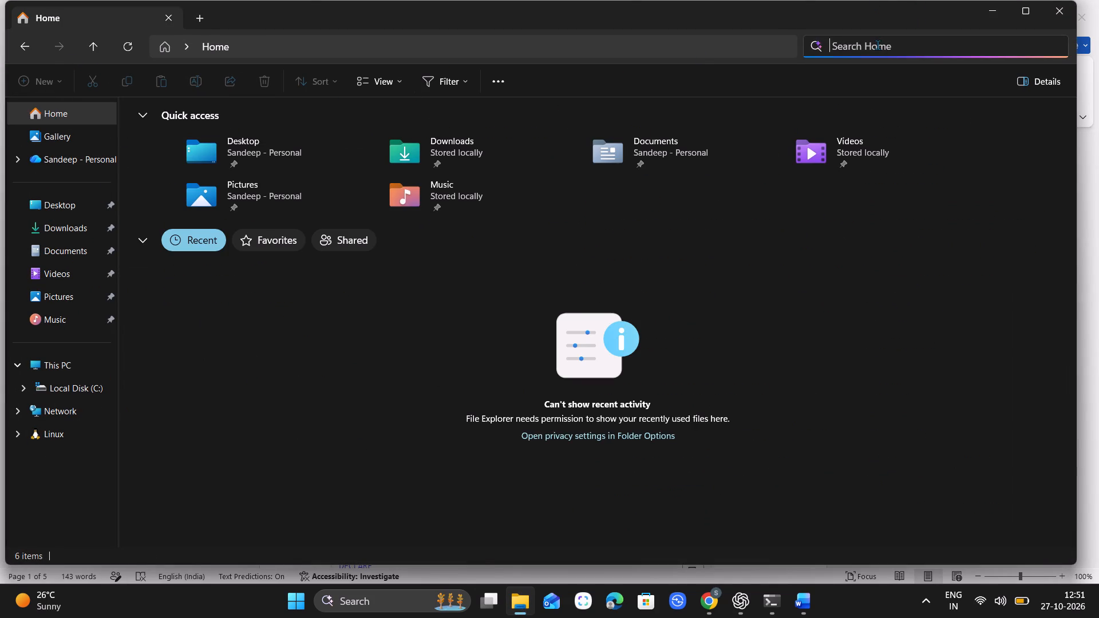
{"action": "type", "text": "lab8"}
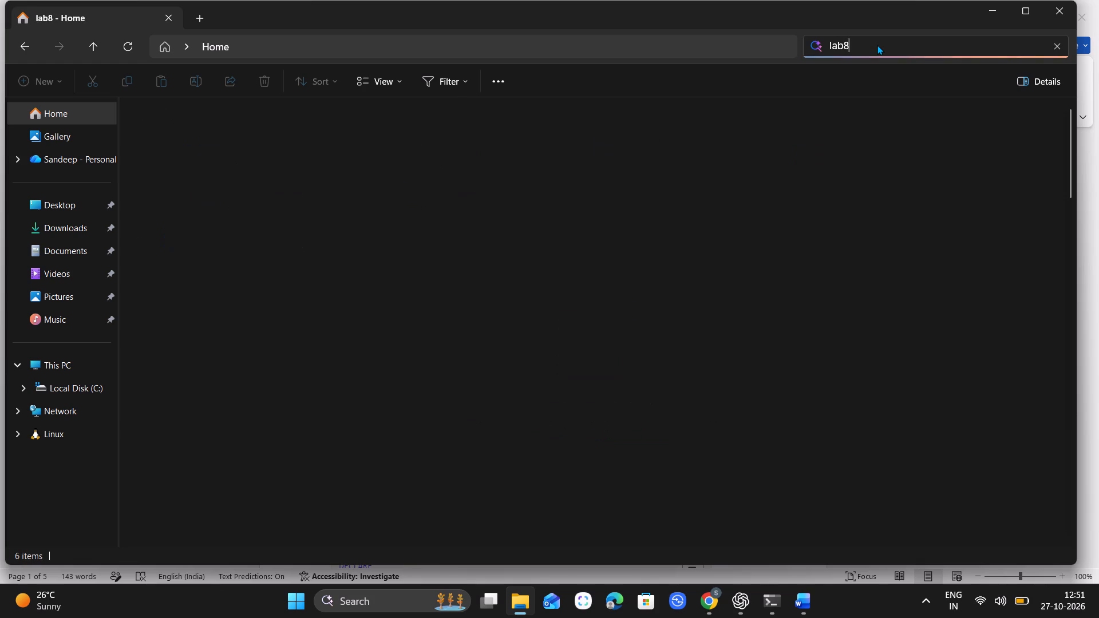
{"action": "type", "text": ".docx"}
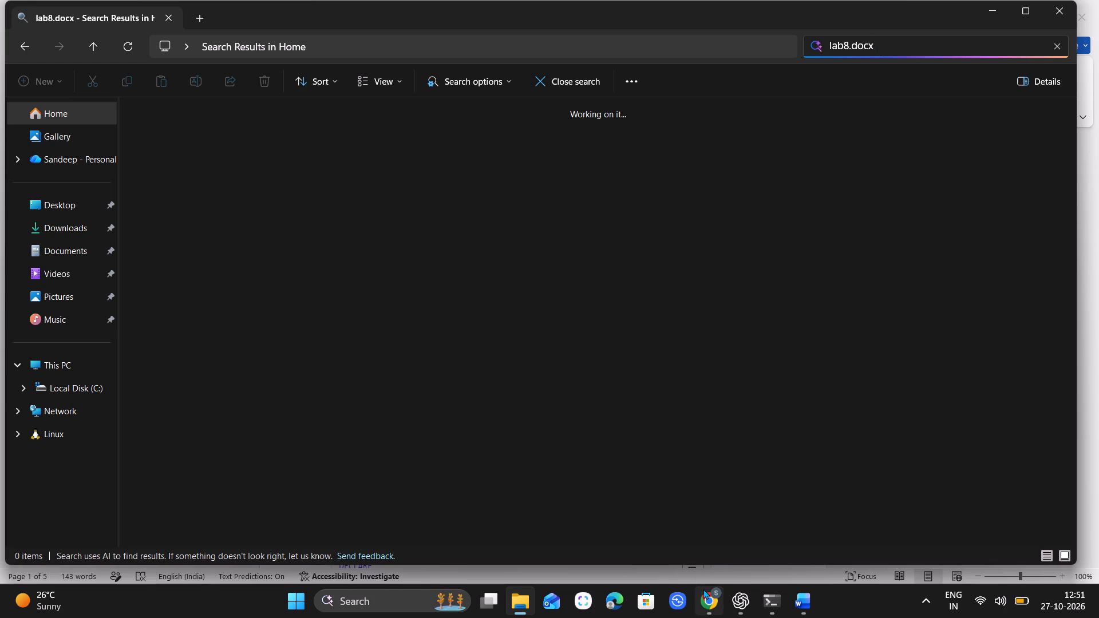
Return to the Lab 8 document in Word and convert it to a PDF with Adobe Acrobat.
{"action": "left_click", "coordinate": [800, 597]}
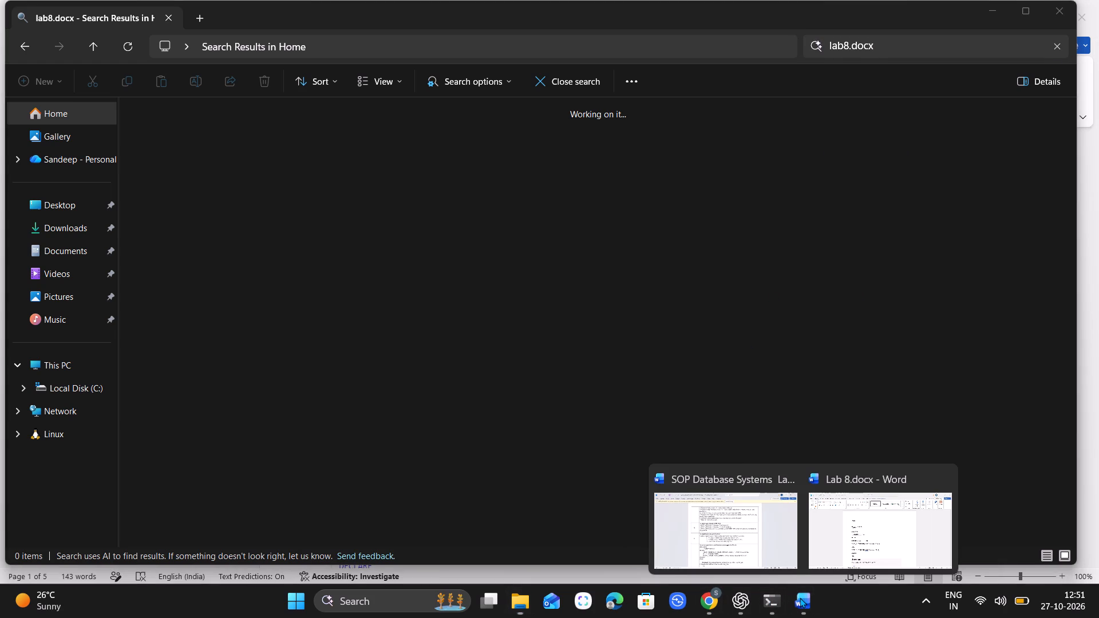
{"action": "left_click", "coordinate": [868, 521]}
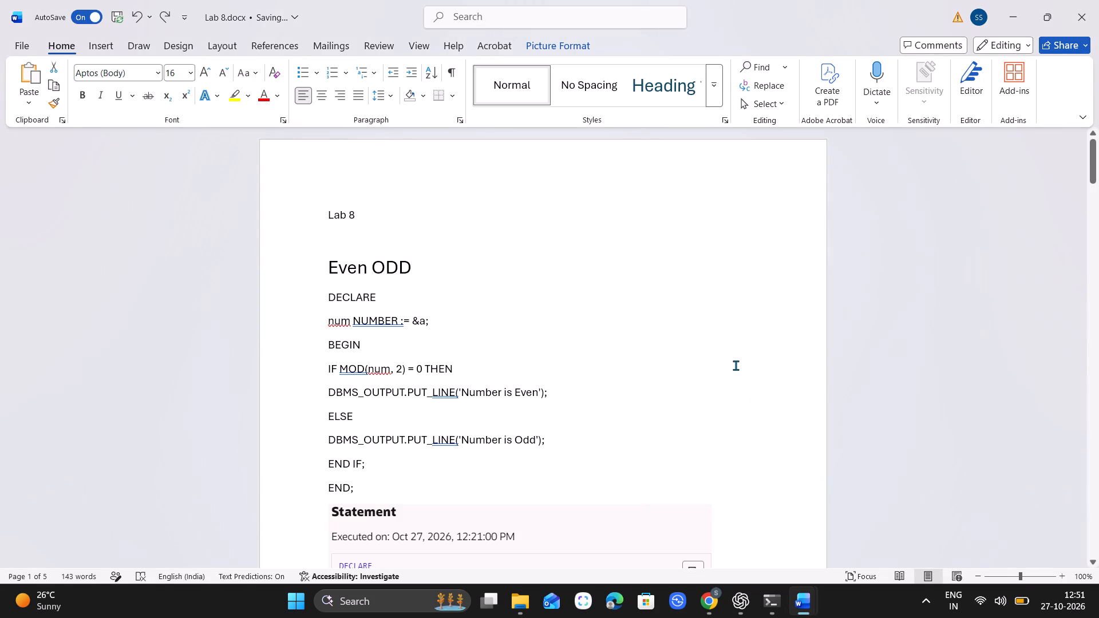
{"action": "left_click", "coordinate": [820, 88]}
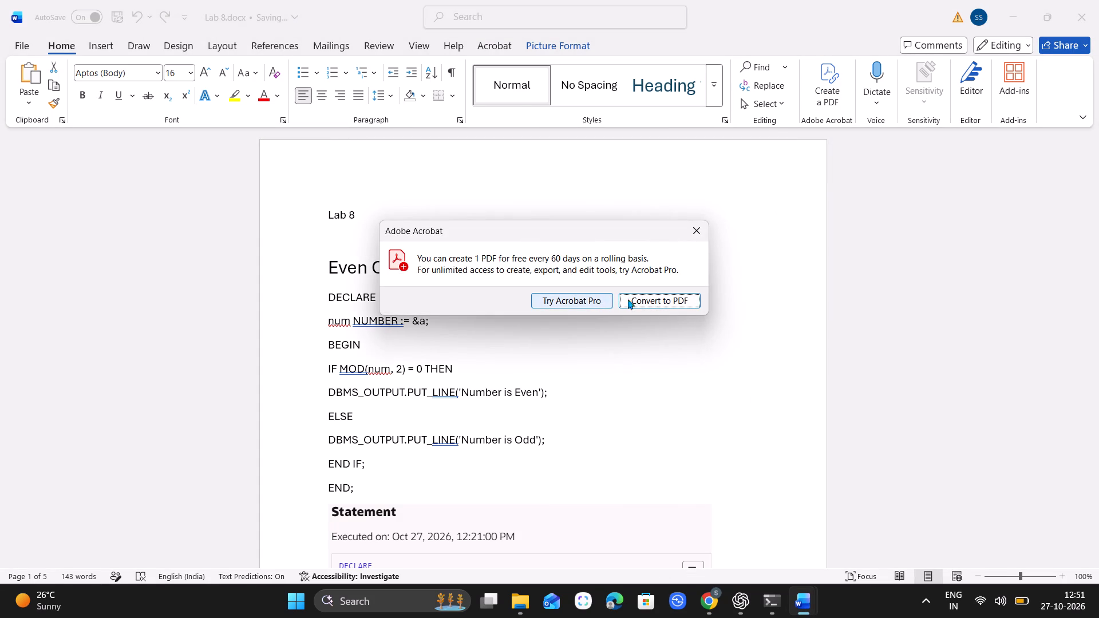
{"action": "left_click", "coordinate": [654, 295]}
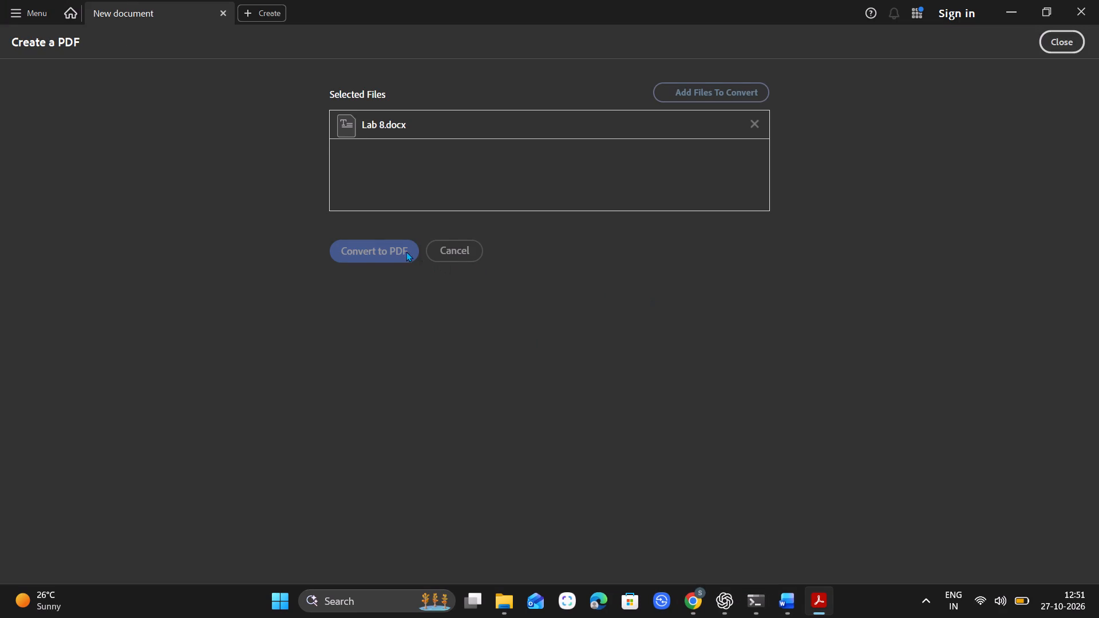
{"action": "left_click", "coordinate": [405, 251]}
{"action": "left_click", "coordinate": [647, 326]}
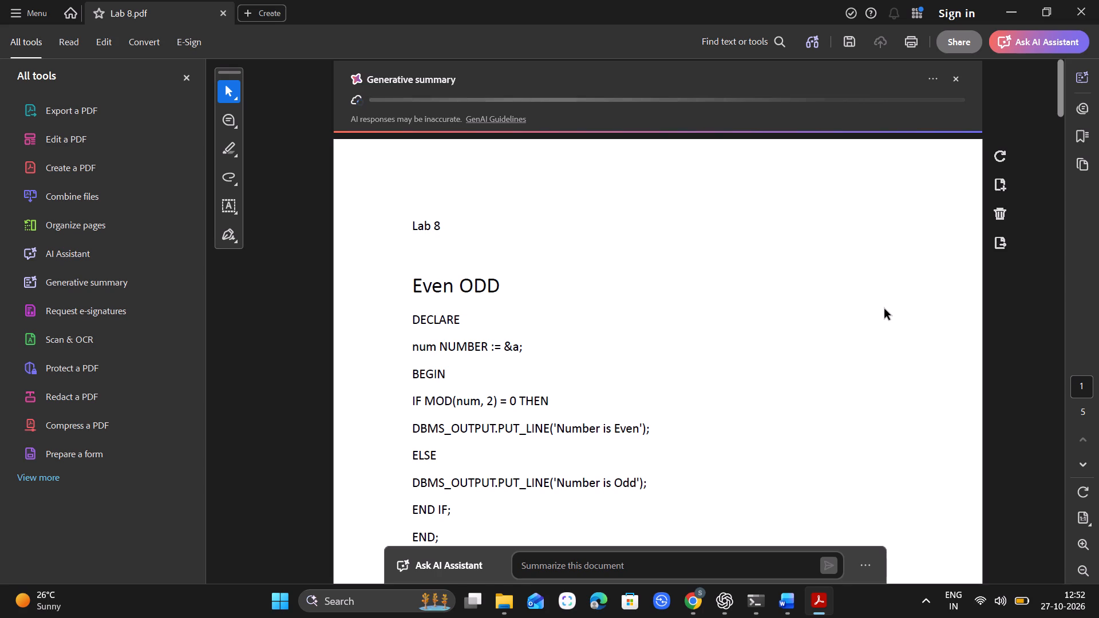
Look through all pages of the converted Lab 8 PDF to check the code and result screenshots.
{"action": "scroll", "coordinate": [884, 309], "scroll_direction": "down", "scroll_amount": 7}
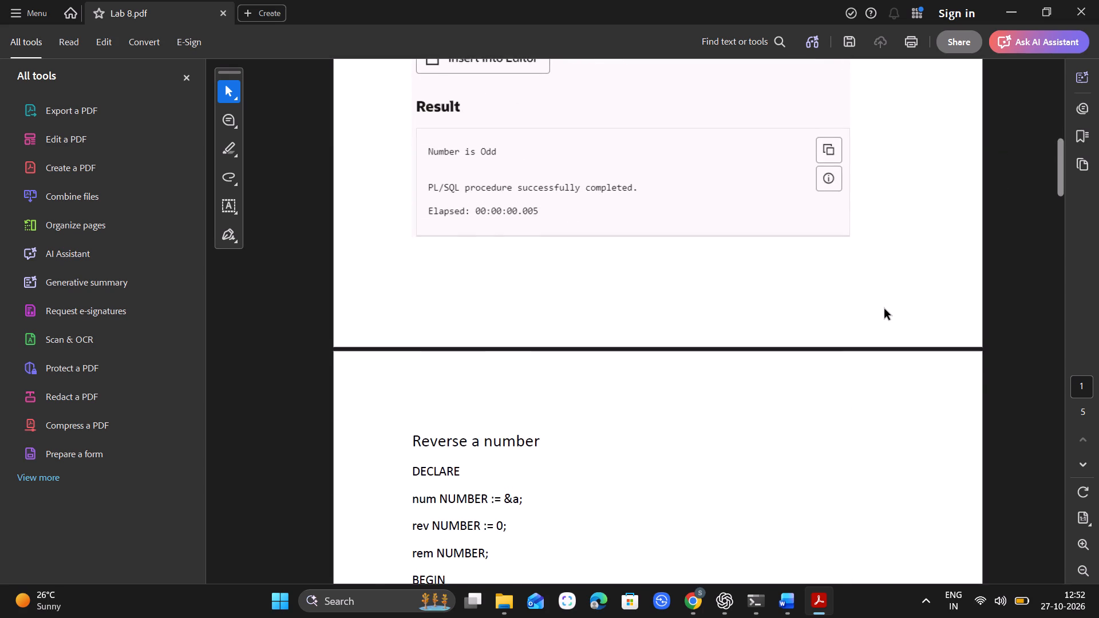
{"action": "scroll", "coordinate": [884, 309], "scroll_direction": "down", "scroll_amount": 11}
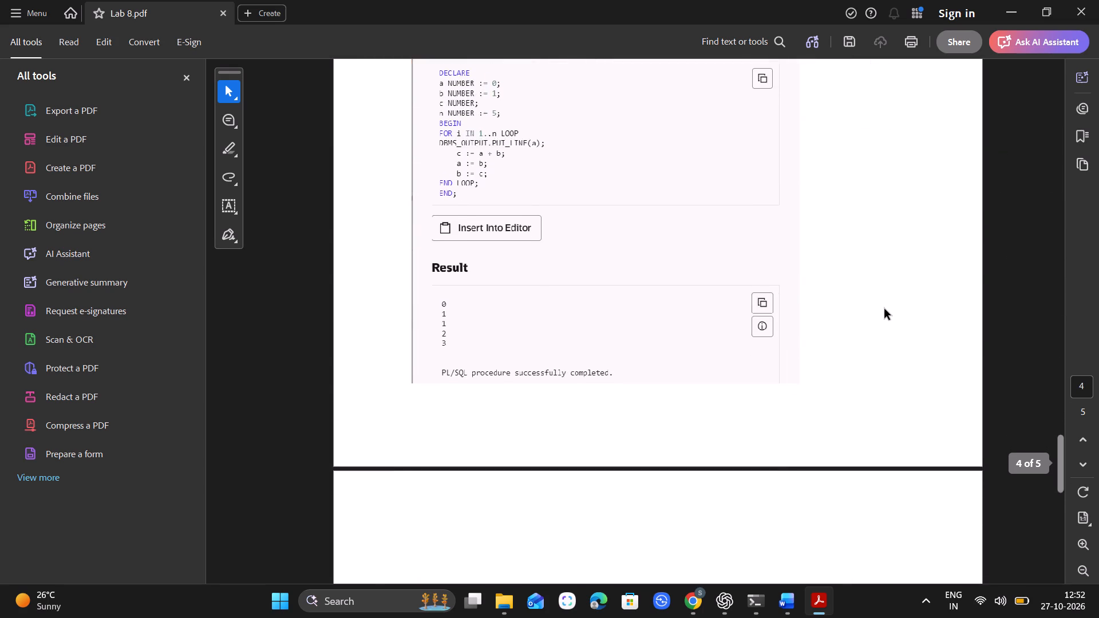
{"action": "scroll", "coordinate": [884, 309], "scroll_direction": "down", "scroll_amount": 5}
{"action": "scroll", "coordinate": [884, 309], "scroll_direction": "up", "scroll_amount": 6}
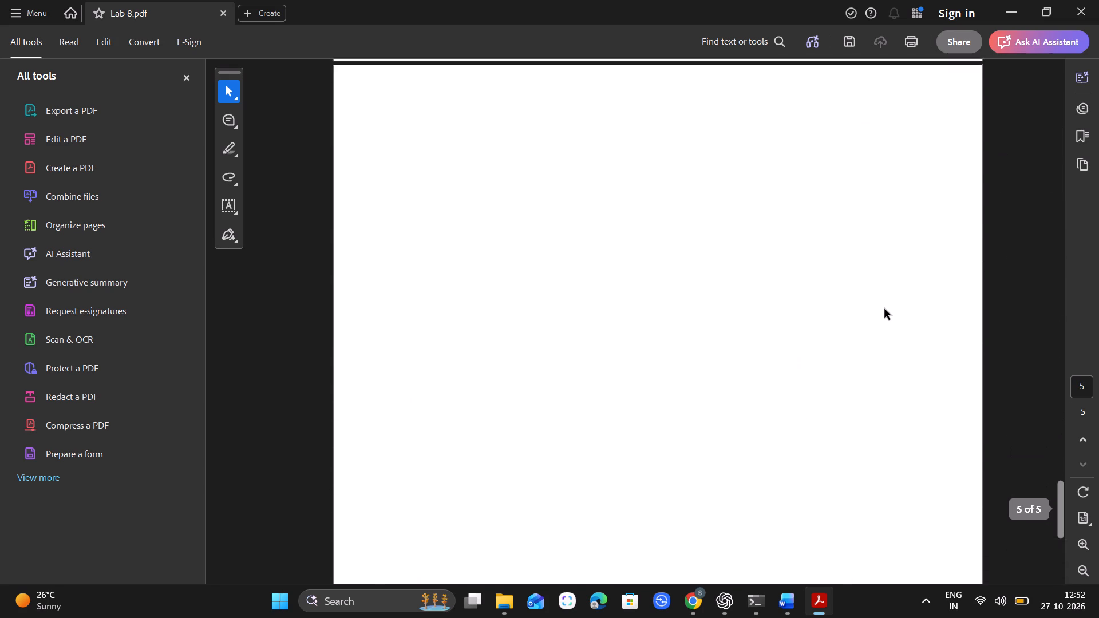
{"action": "scroll", "coordinate": [884, 309], "scroll_direction": "up", "scroll_amount": 14}
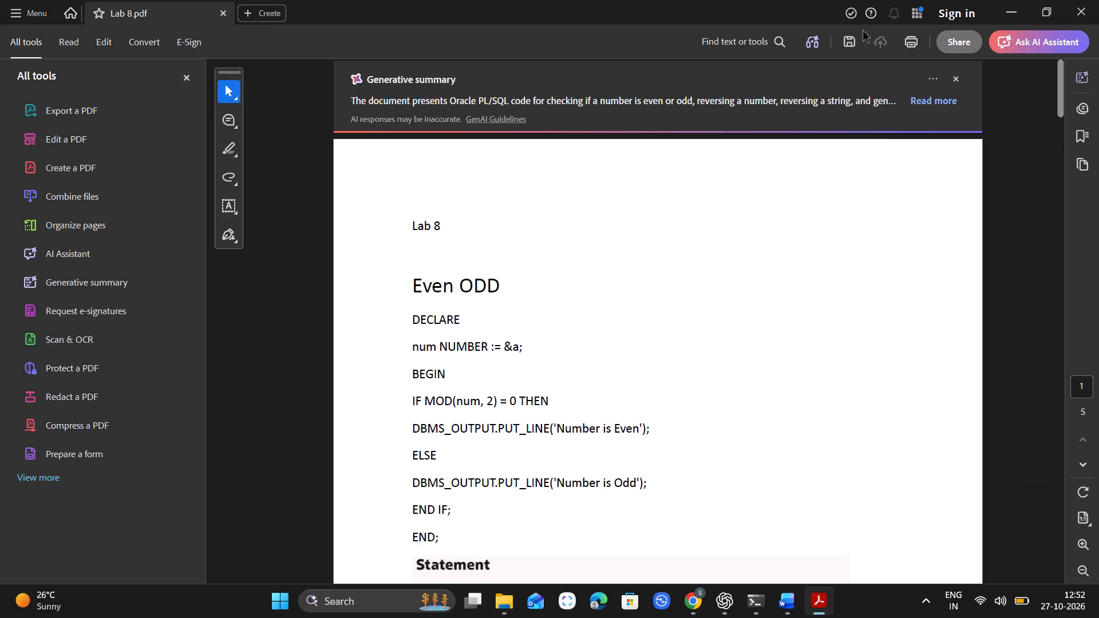
Save the converted PDF as Lab 8.pdf in the computer's Downloads folder.
{"action": "left_click", "coordinate": [853, 44]}
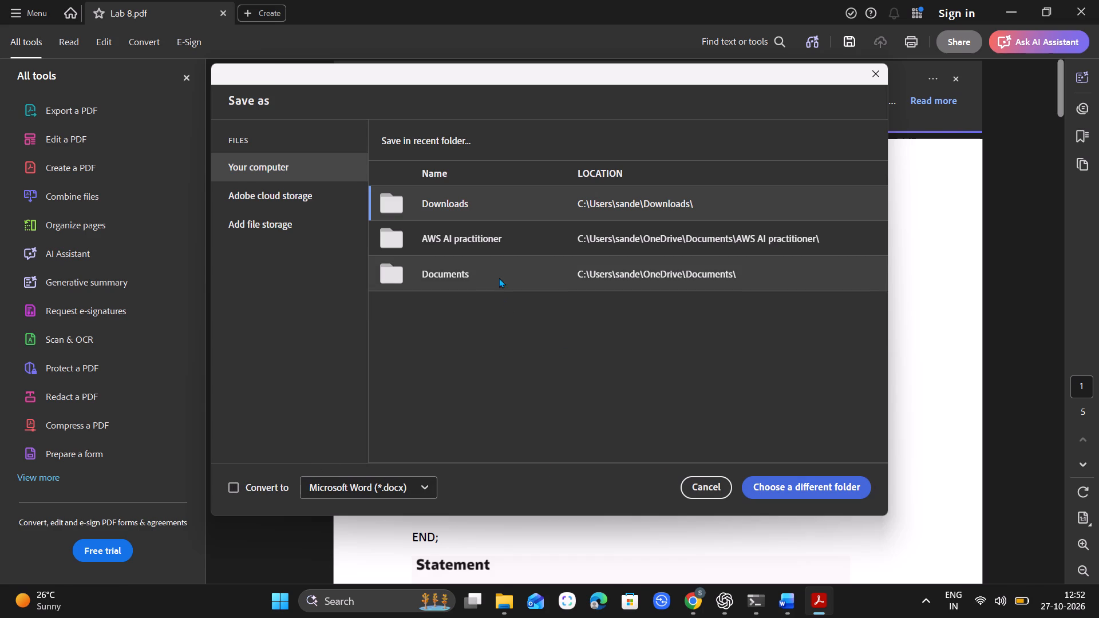
{"action": "left_click", "coordinate": [306, 165]}
{"action": "left_click", "coordinate": [424, 207]}
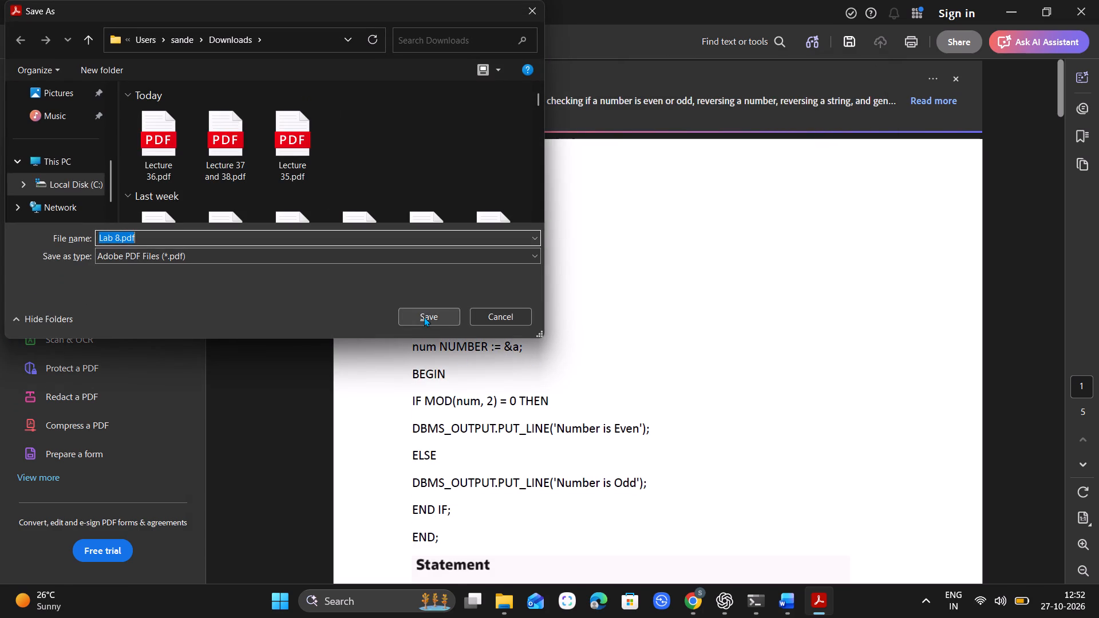
{"action": "left_click", "coordinate": [424, 316]}
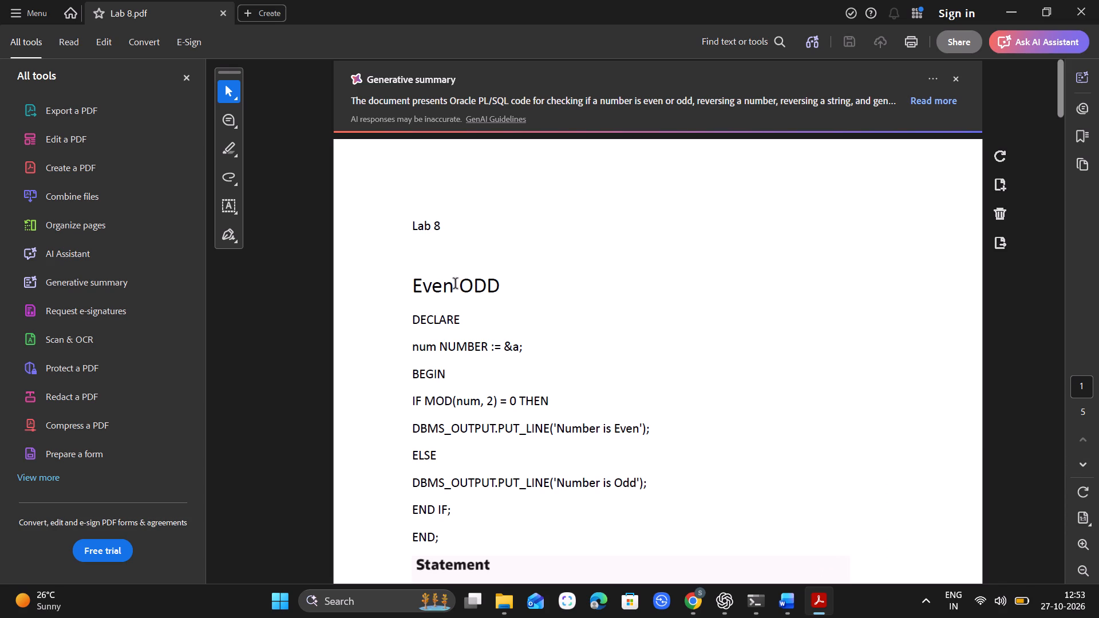
Search Home for lab8.docx again in File Explorer, and close the File Explorer window.
{"action": "left_click", "coordinate": [784, 609]}
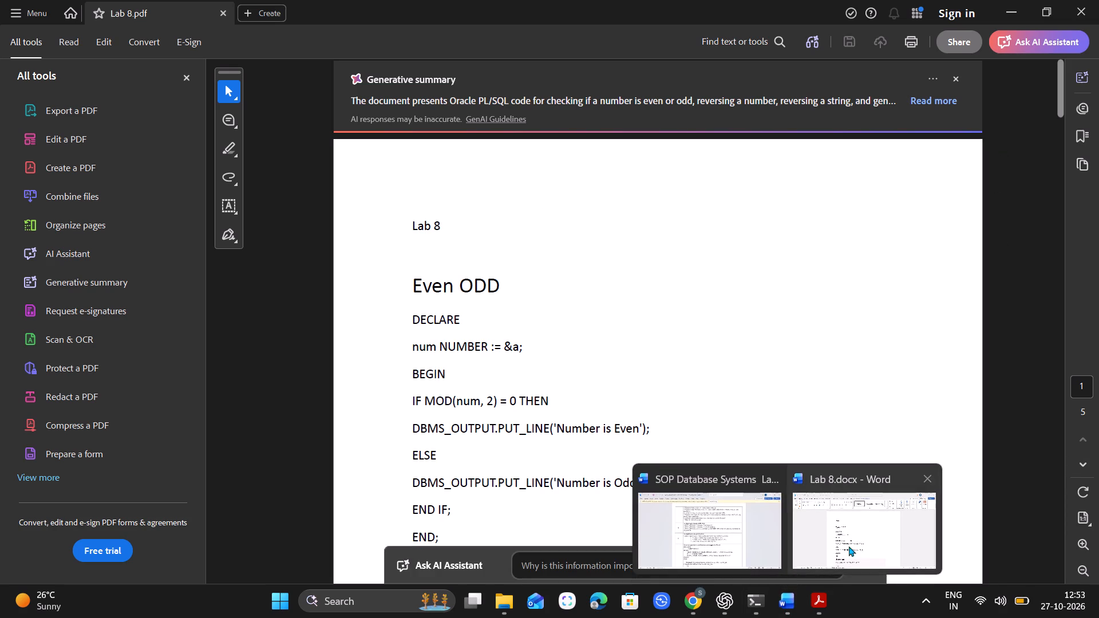
{"action": "left_click", "coordinate": [856, 541]}
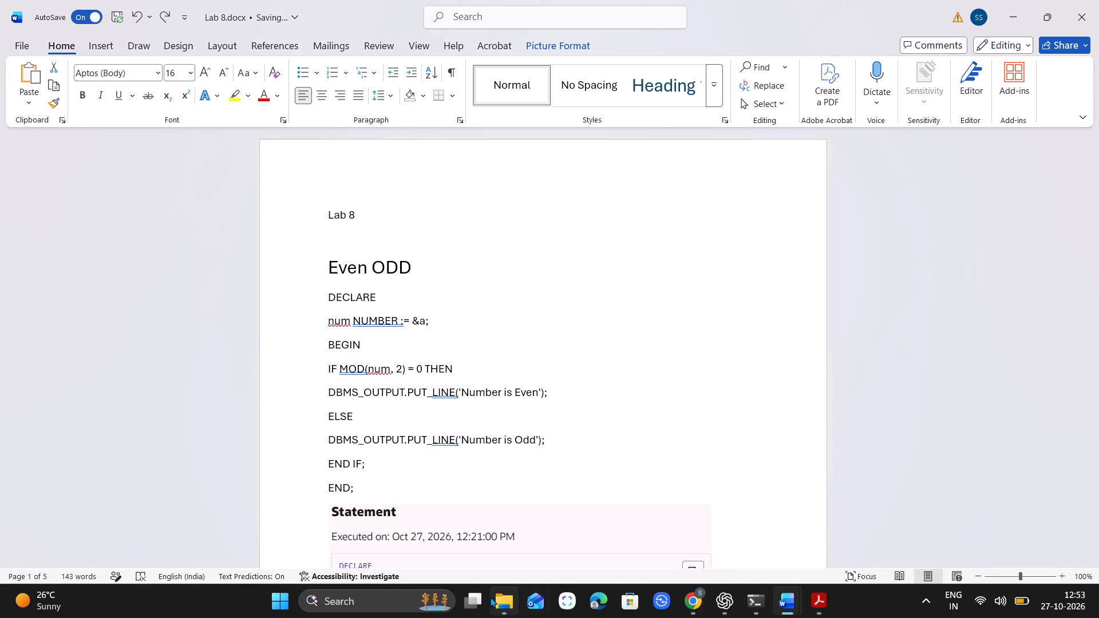
{"action": "left_click", "coordinate": [491, 597]}
{"action": "left_click", "coordinate": [74, 122]}
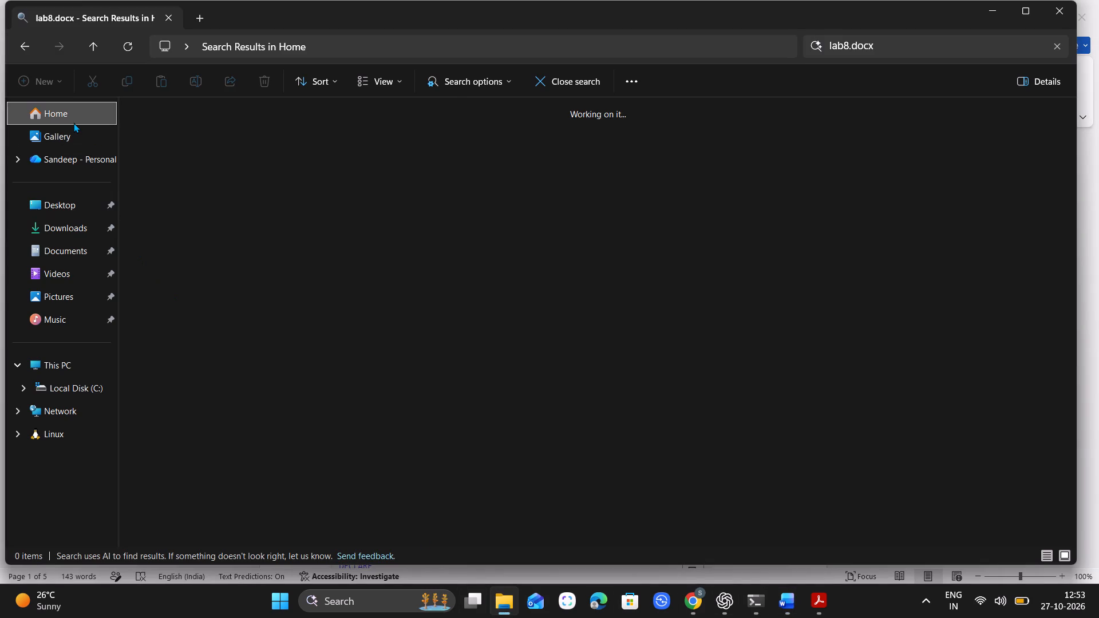
{"action": "left_click_drag", "start_coordinate": [919, 35], "coordinate": [918, 40]}
{"action": "type", "text": "lab8"}
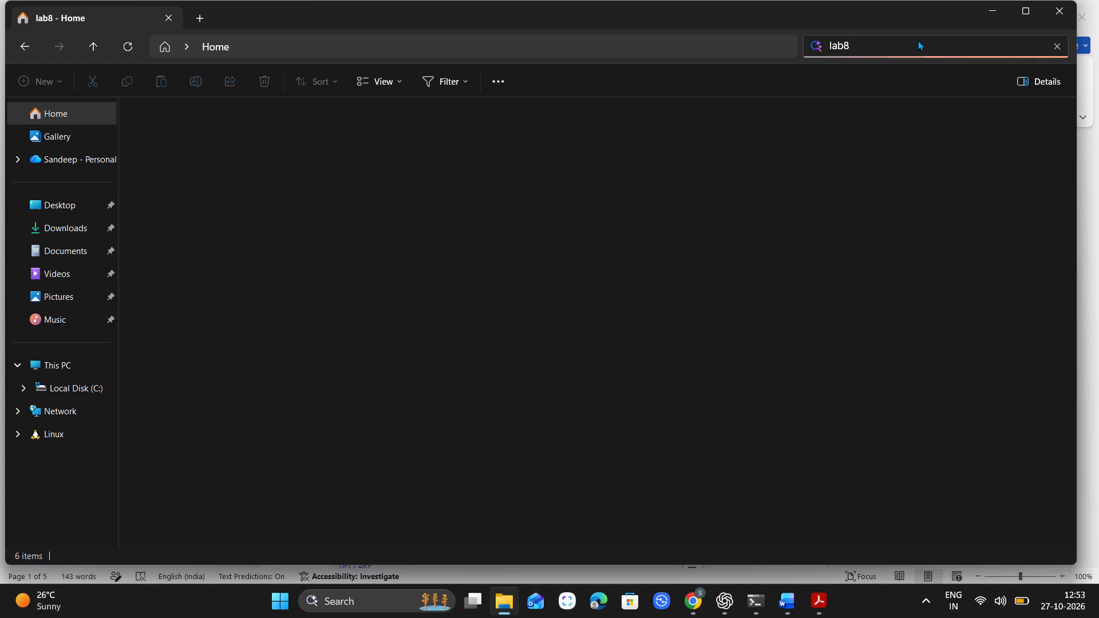
{"action": "type", "text": ".docx"}
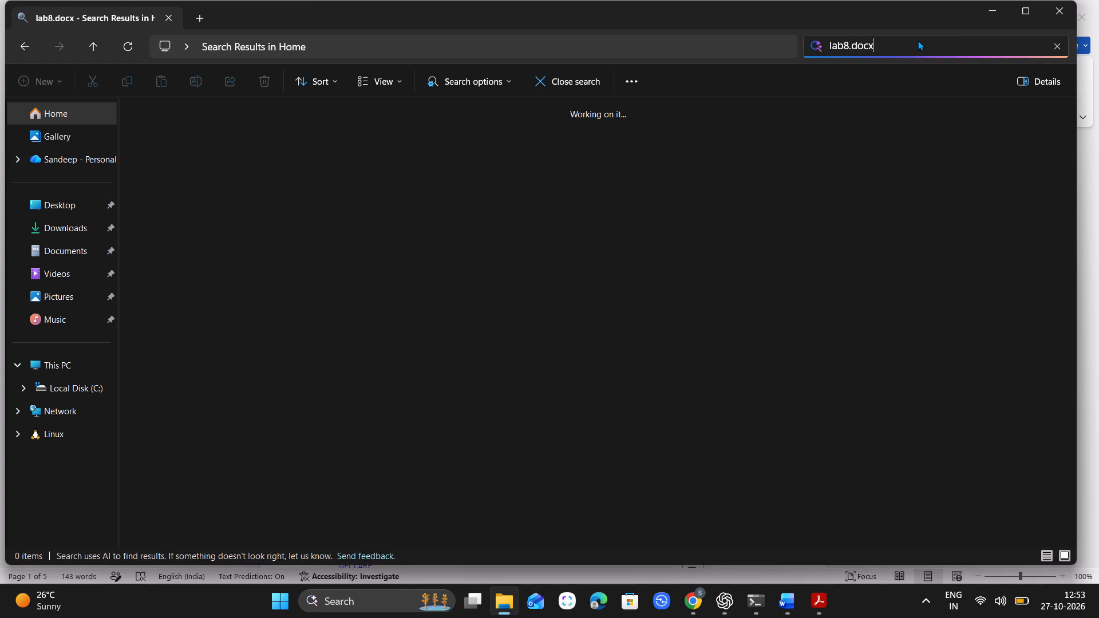
{"action": "left_click", "coordinate": [1070, 11]}
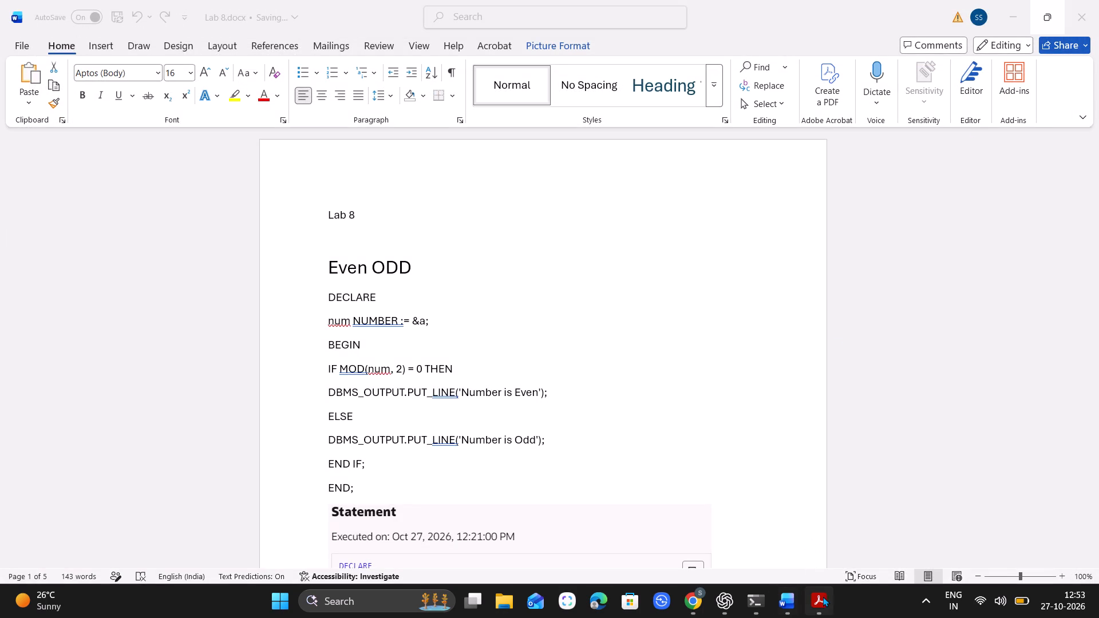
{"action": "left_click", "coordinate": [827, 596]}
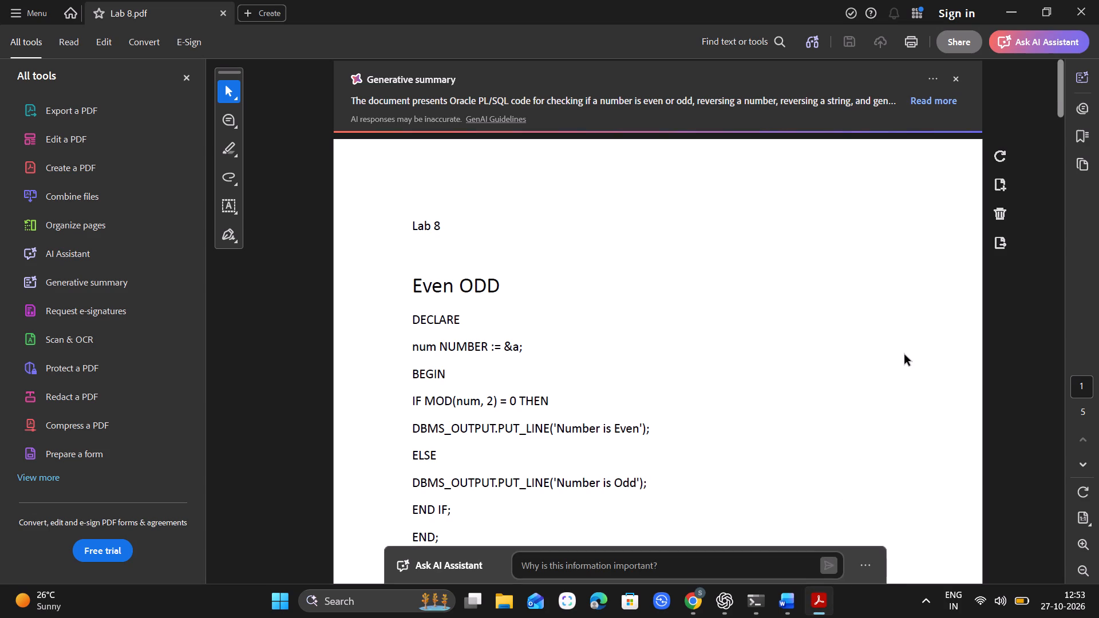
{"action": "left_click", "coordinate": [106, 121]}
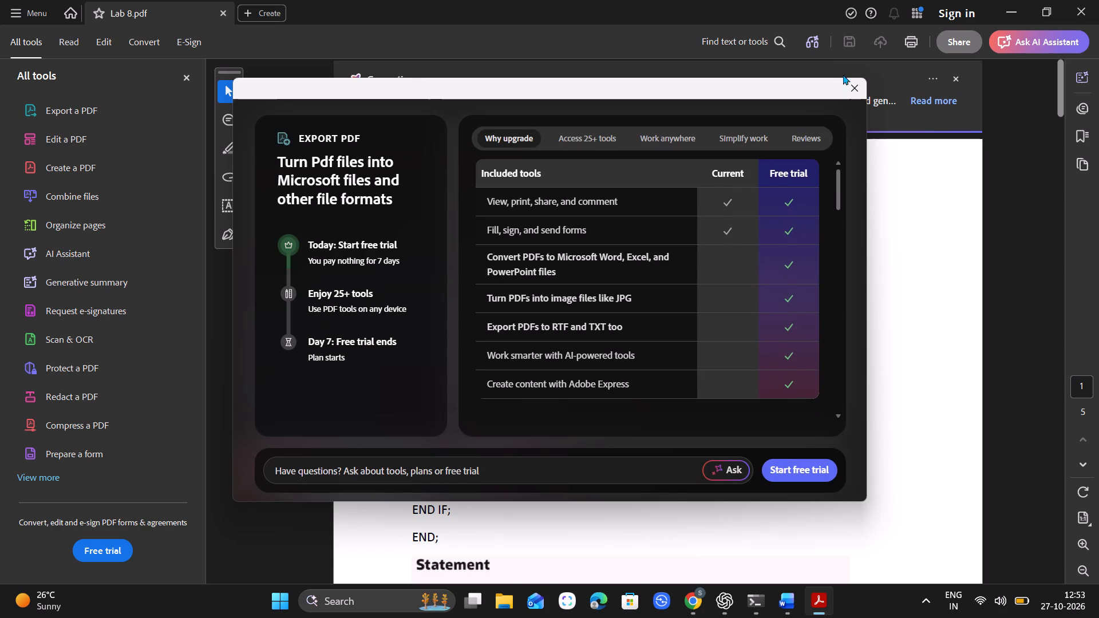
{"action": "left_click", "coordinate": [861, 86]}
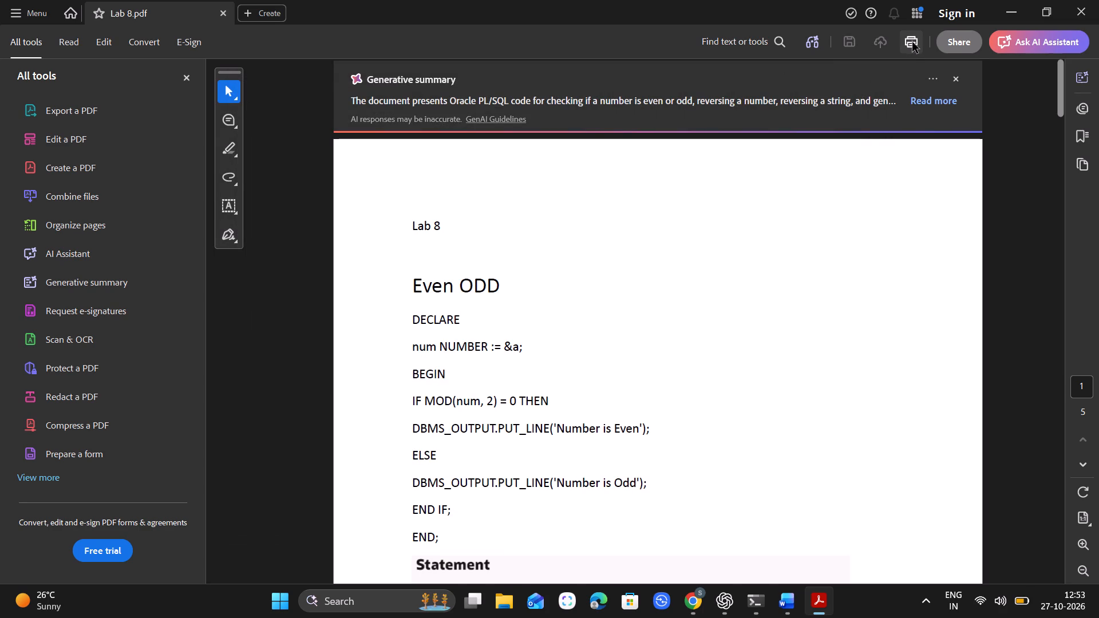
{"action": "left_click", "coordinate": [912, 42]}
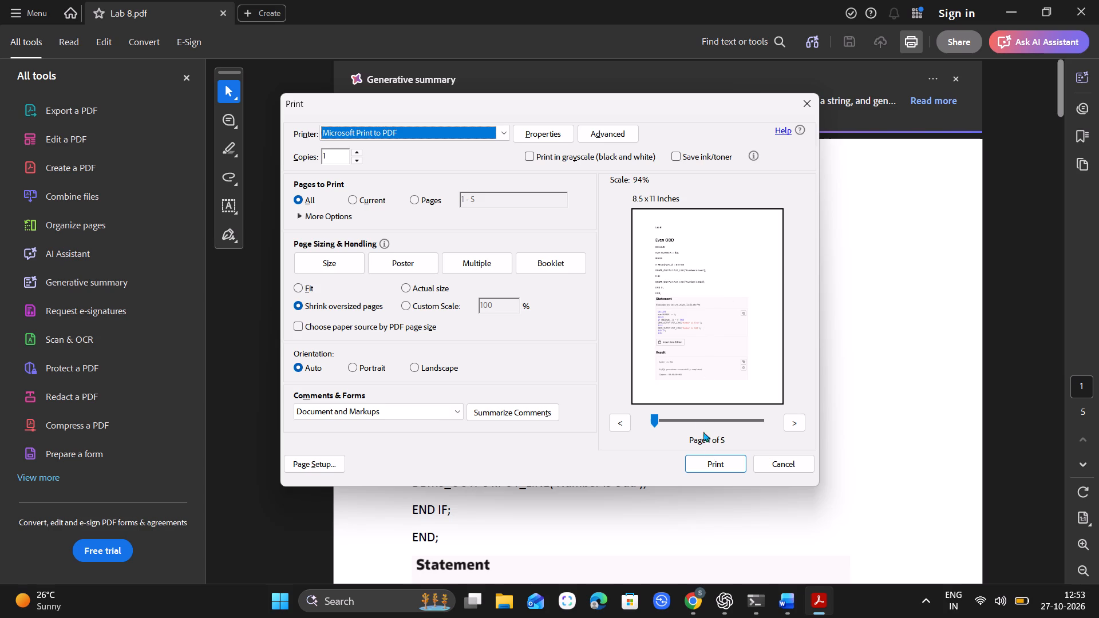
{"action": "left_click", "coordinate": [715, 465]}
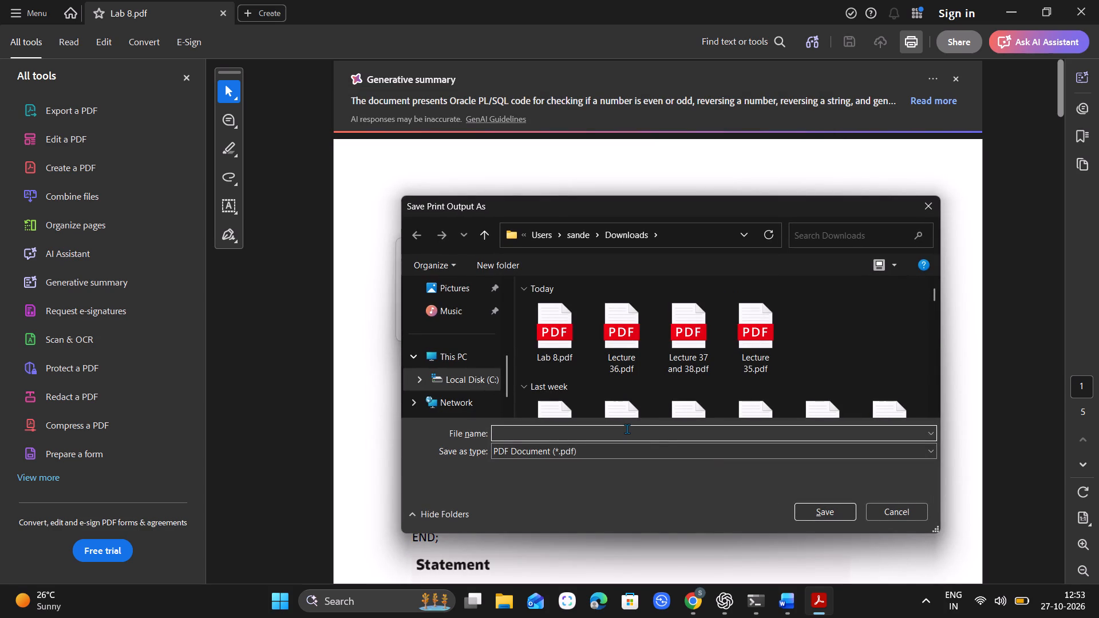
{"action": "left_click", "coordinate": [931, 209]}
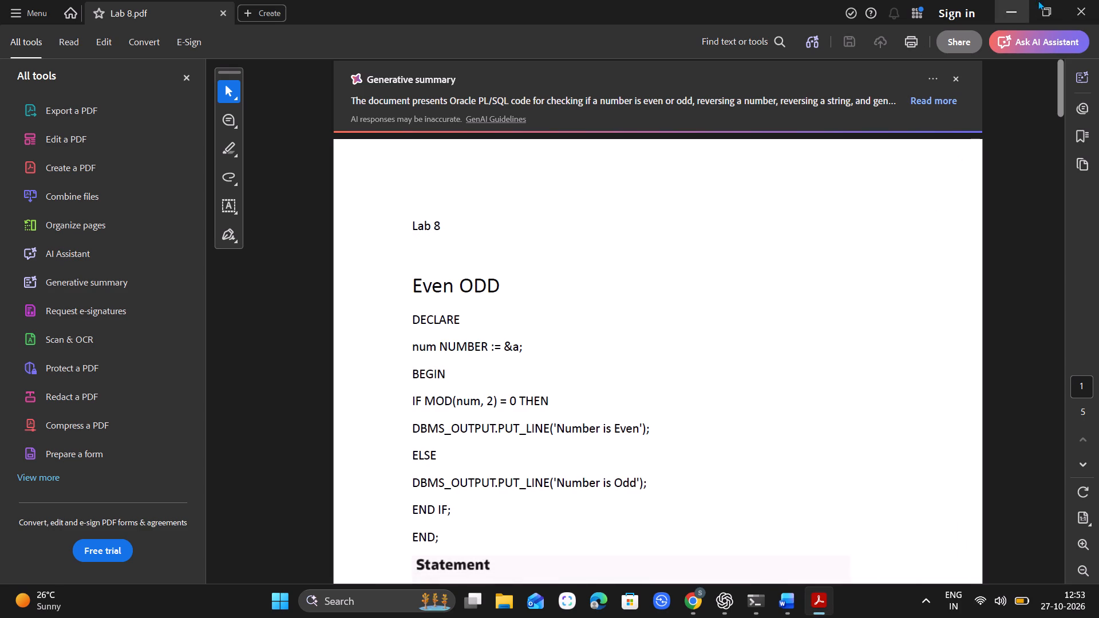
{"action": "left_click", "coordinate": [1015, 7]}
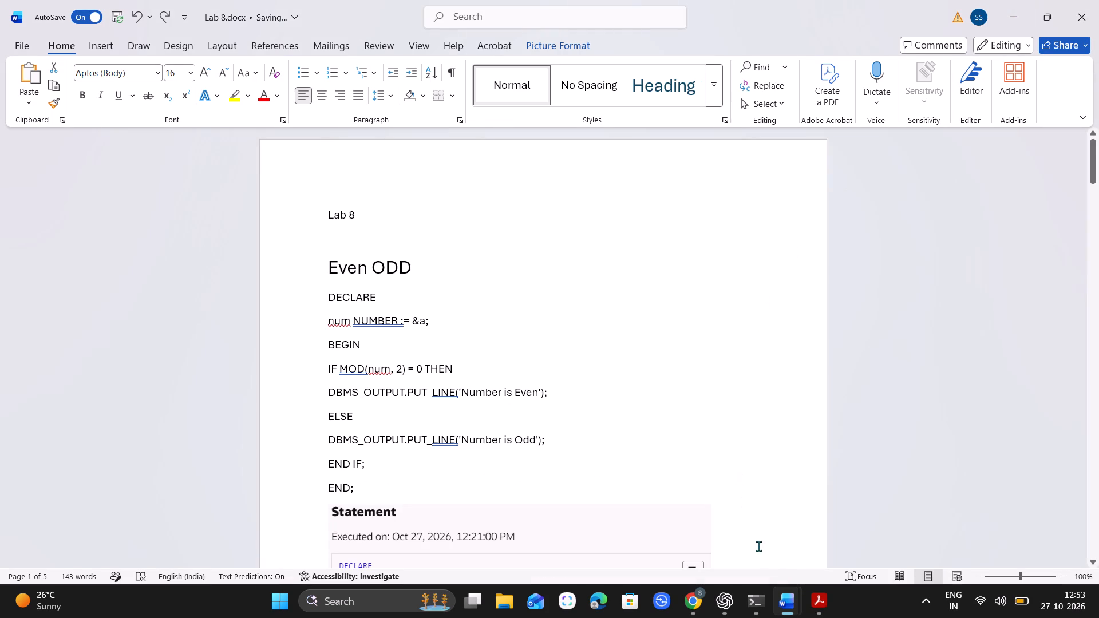
Switch to Chrome and upload Lab 8.pdf to the Lab 8 assignment's file submissions, saved as PLSQL.
{"action": "left_click", "coordinate": [699, 608]}
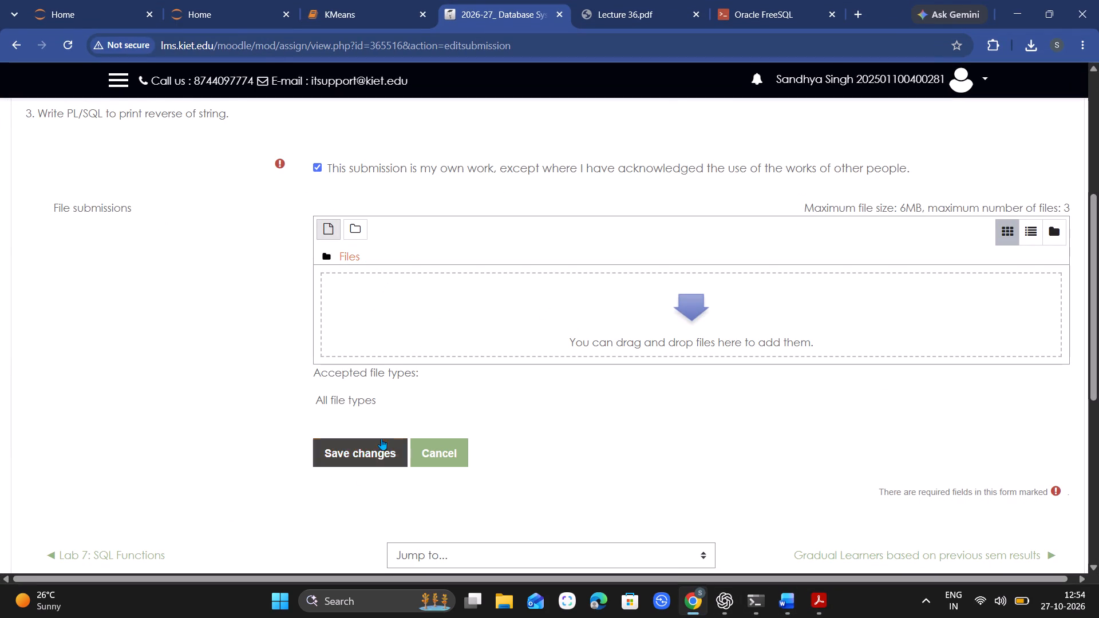
{"action": "scroll", "coordinate": [415, 383], "scroll_direction": "up", "scroll_amount": 2}
{"action": "scroll", "coordinate": [415, 383], "scroll_direction": "down", "scroll_amount": 1}
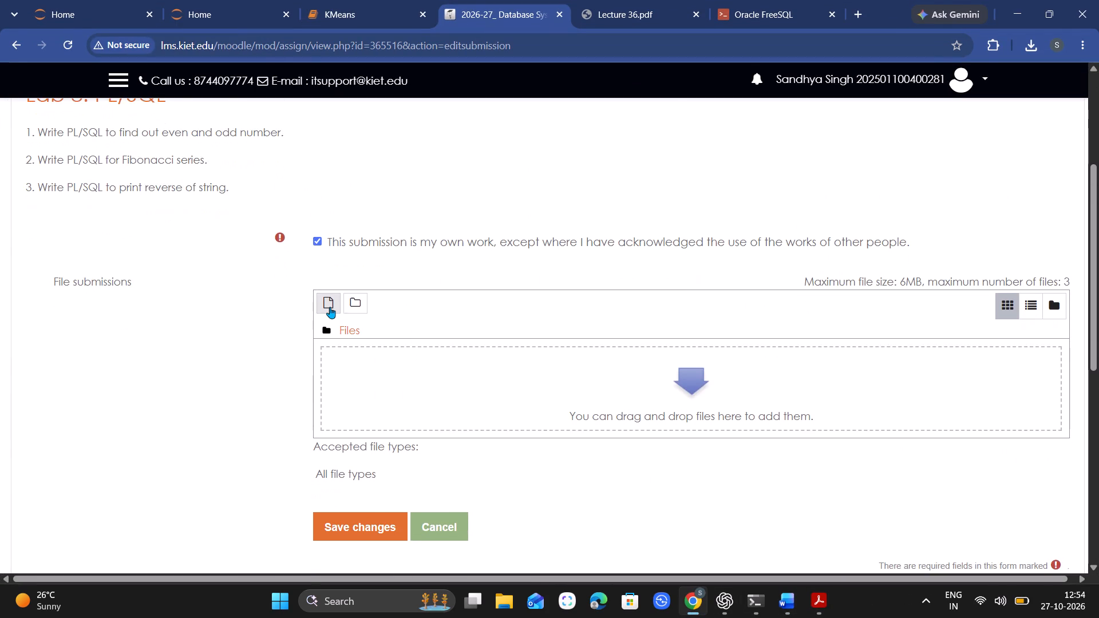
{"action": "left_click", "coordinate": [330, 307]}
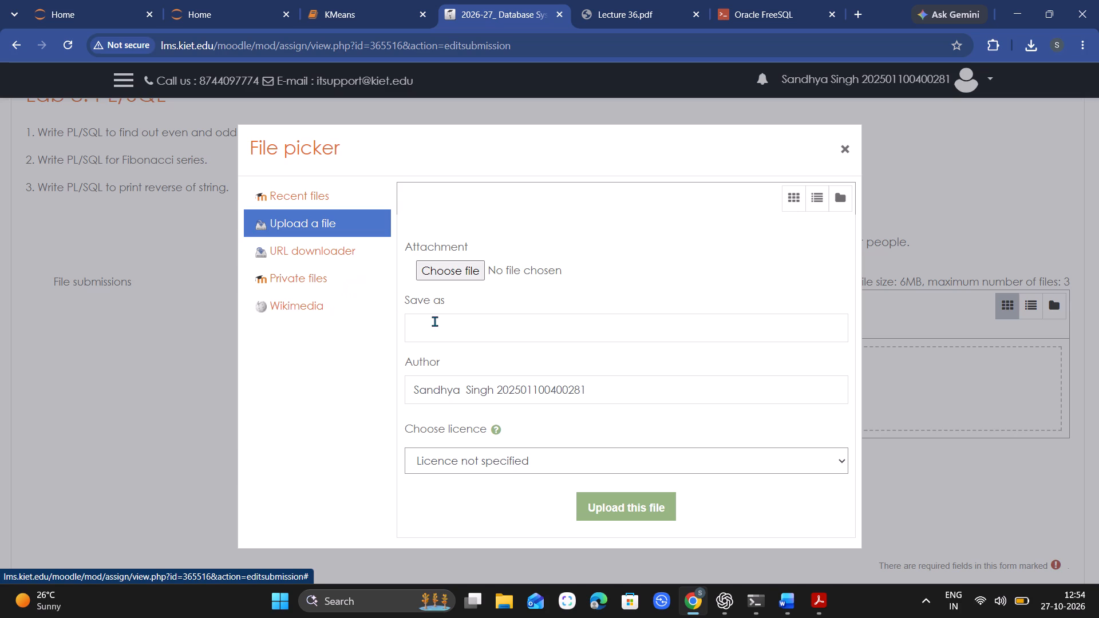
{"action": "left_click", "coordinate": [461, 277]}
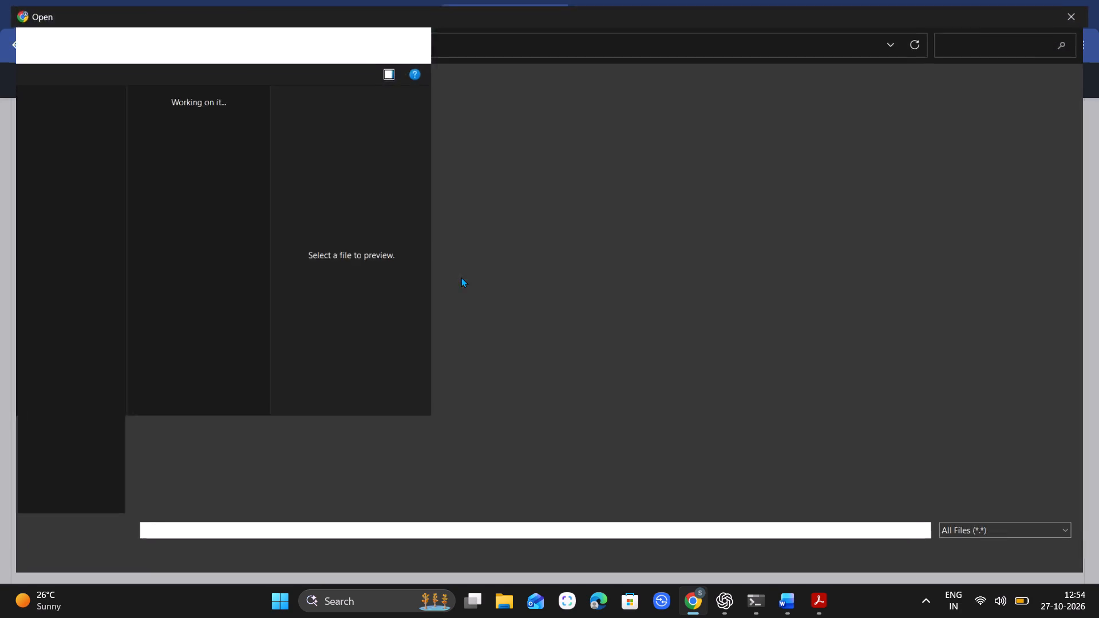
{"action": "left_click", "coordinate": [159, 149]}
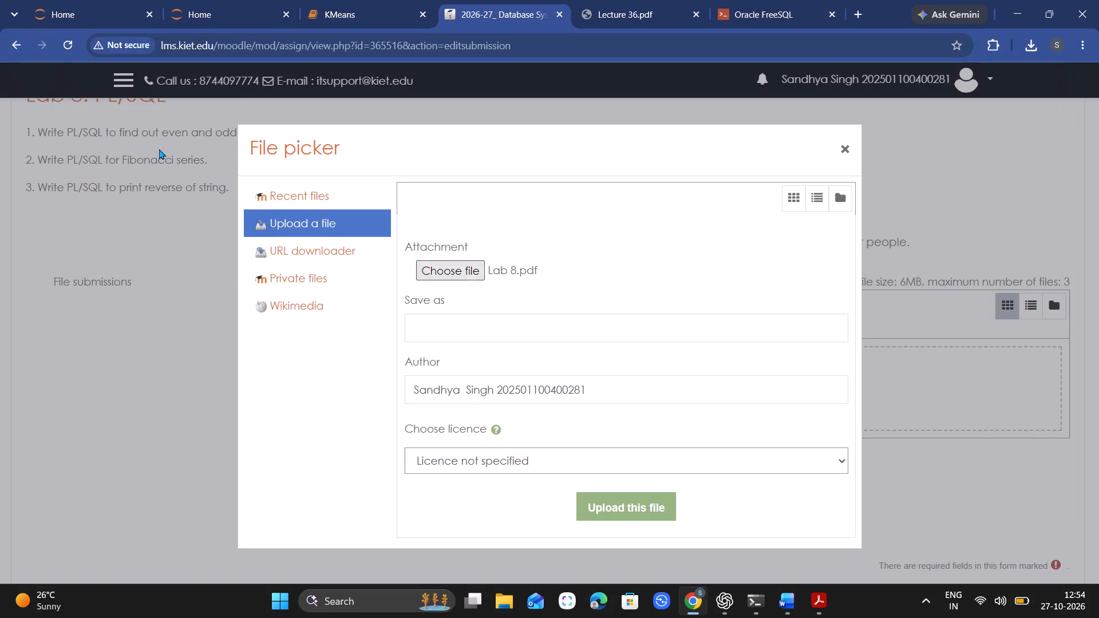
{"action": "left_click", "coordinate": [576, 334]}
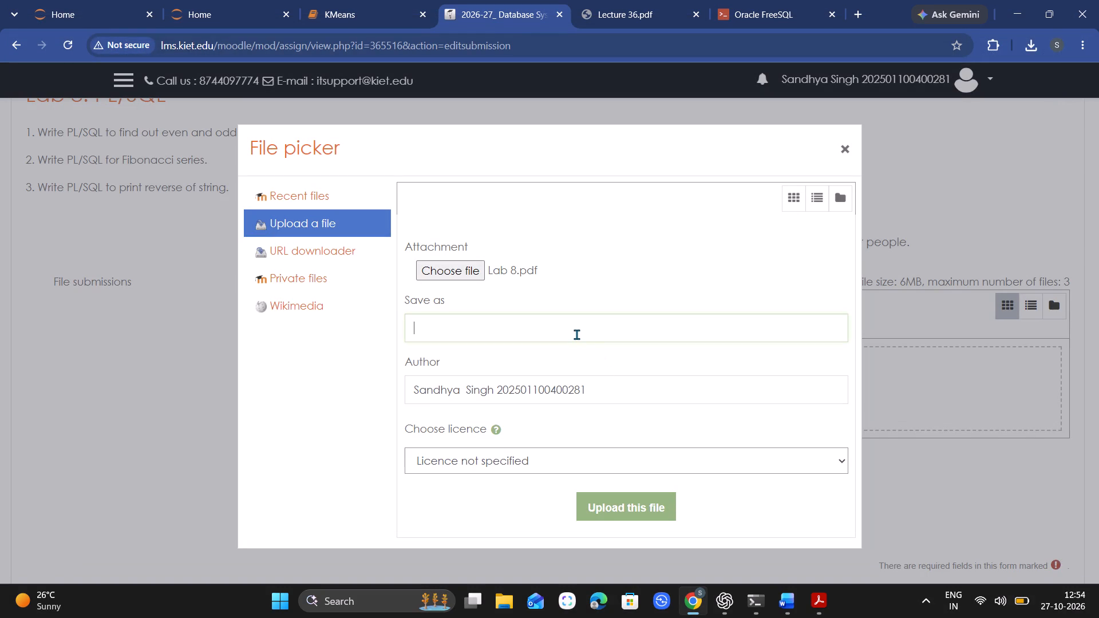
{"action": "key", "text": "shift+p"}
{"action": "key", "text": "l"}
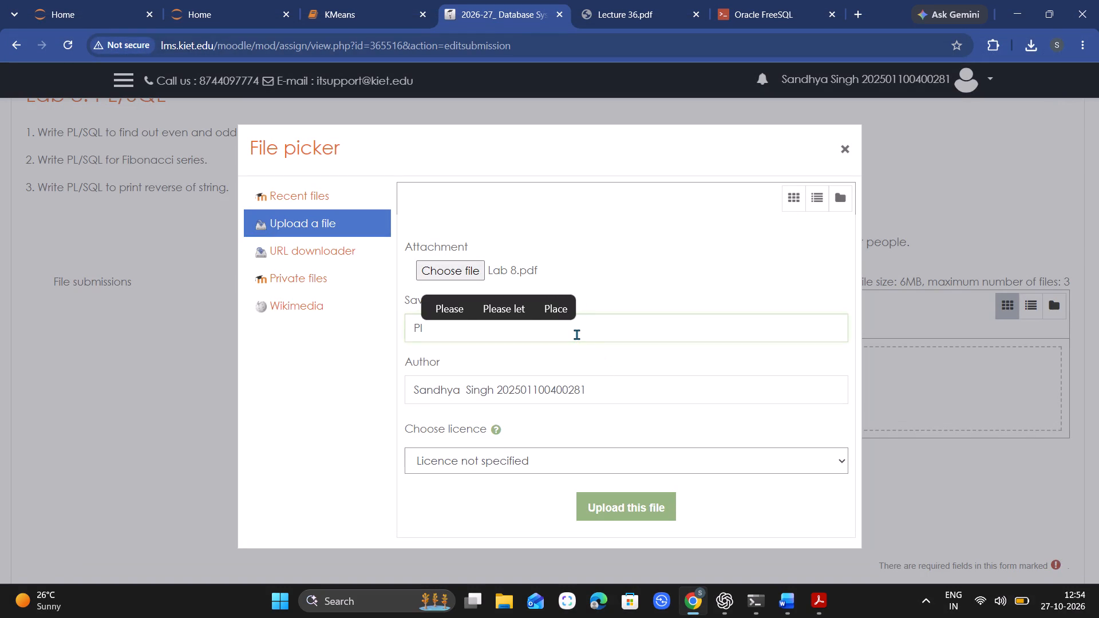
{"action": "key", "text": "BackSpace"}
{"action": "key", "text": "shift+l"}
{"action": "type", "text": "SQL"}
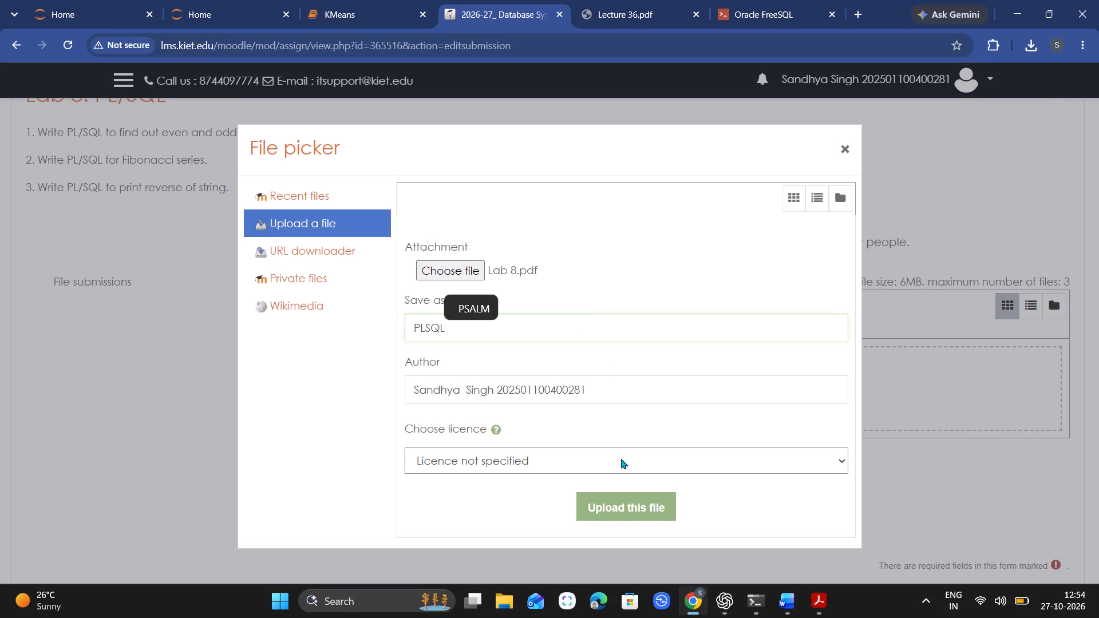
{"action": "left_click", "coordinate": [630, 514]}
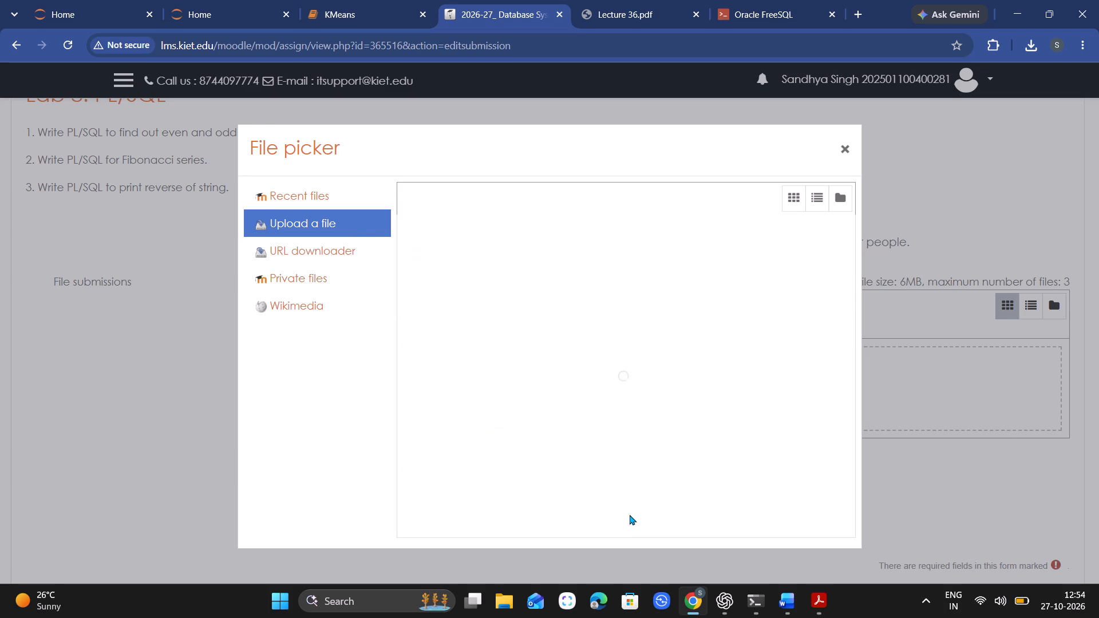
Save the Lab 8: PL/SQL submission and review its submission status details.
{"action": "left_click", "coordinate": [375, 538]}
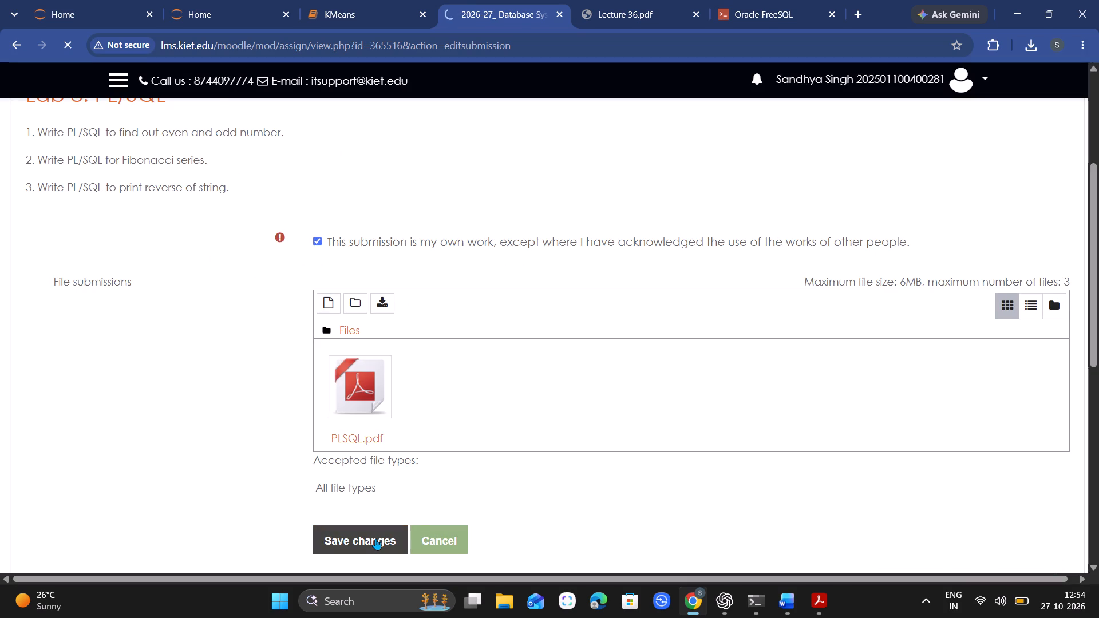
{"action": "scroll", "coordinate": [449, 451], "scroll_direction": "down", "scroll_amount": 1}
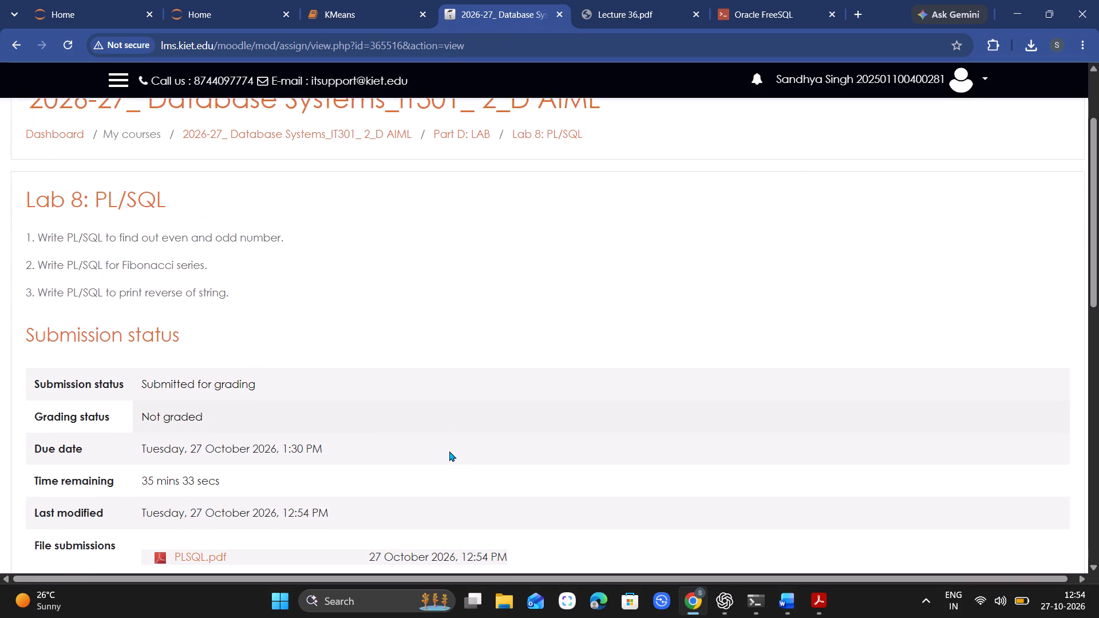
{"action": "scroll", "coordinate": [449, 451], "scroll_direction": "down", "scroll_amount": 3}
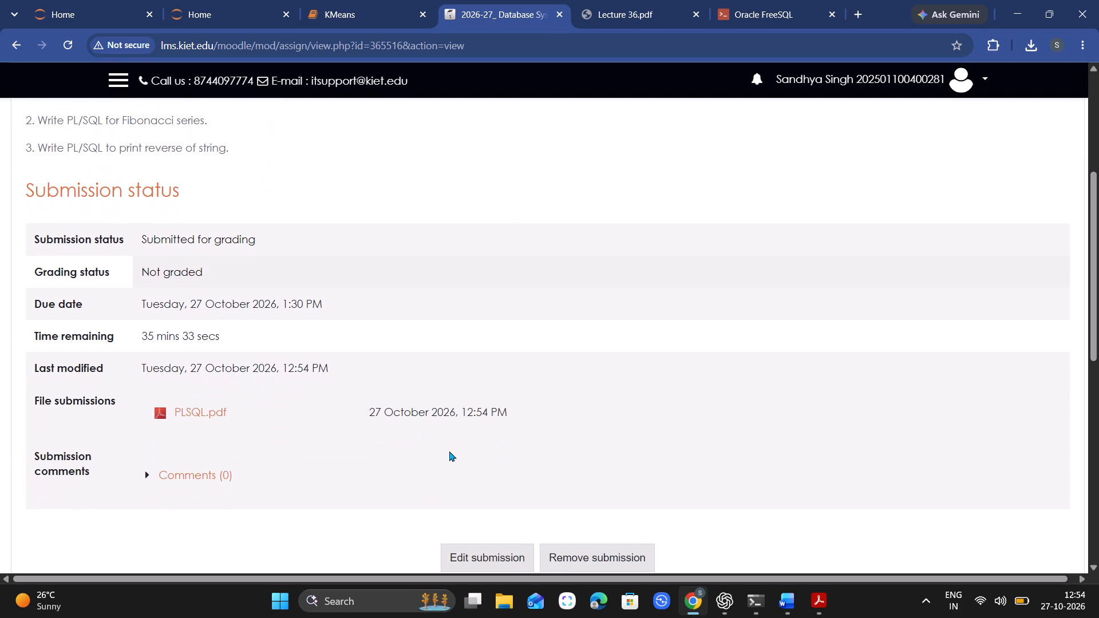
{"action": "scroll", "coordinate": [449, 451], "scroll_direction": "down", "scroll_amount": 1}
{"action": "scroll", "coordinate": [232, 357], "scroll_direction": "up", "scroll_amount": 5}
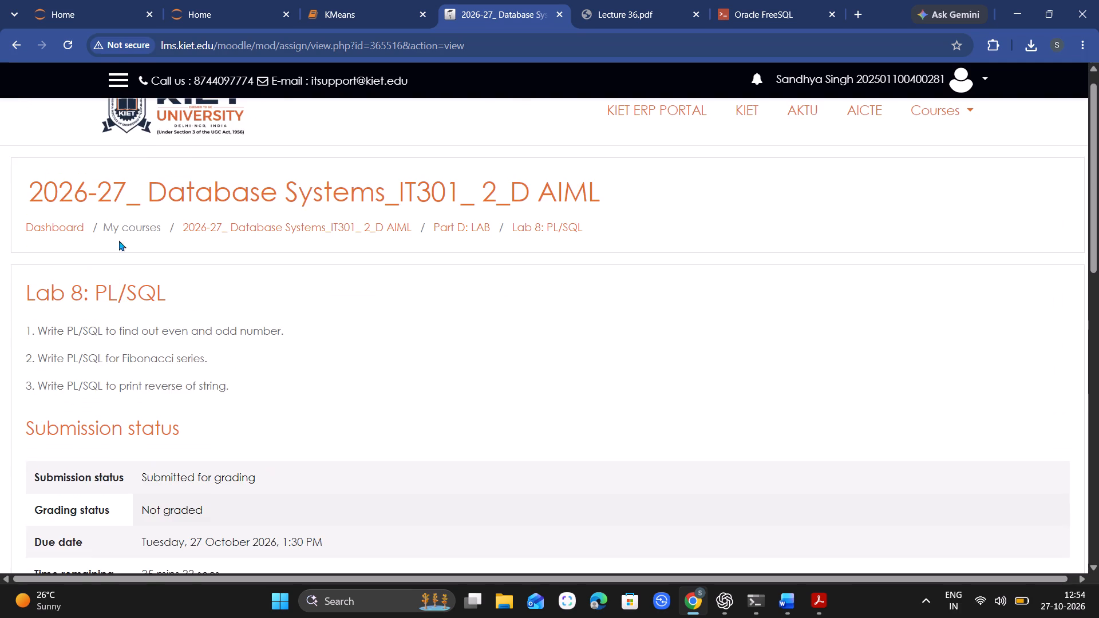
Return to the Database Systems course page and look through its sections for incomplete activities.
{"action": "left_click", "coordinate": [11, 49]}
{"action": "left_click", "coordinate": [11, 49]}
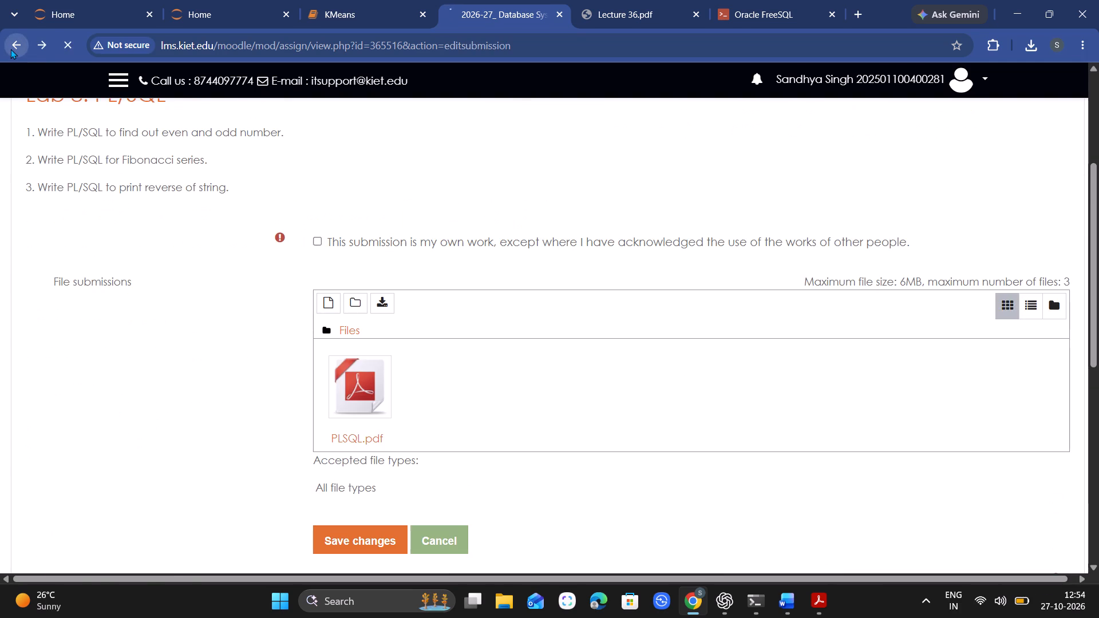
{"action": "left_click", "coordinate": [11, 49]}
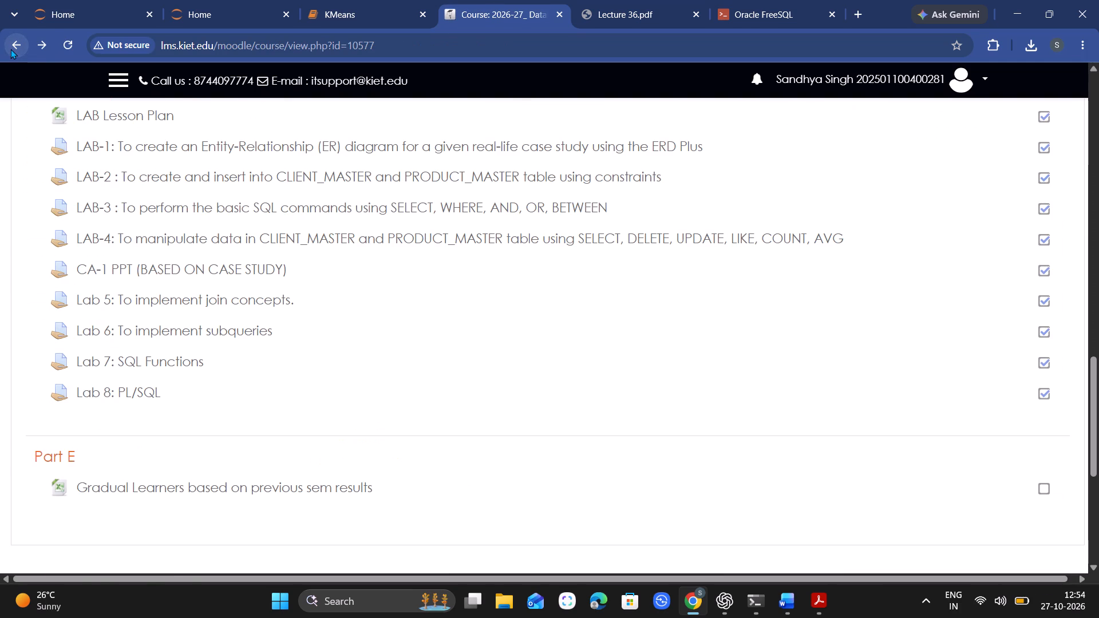
{"action": "scroll", "coordinate": [389, 350], "scroll_direction": "down", "scroll_amount": 1}
{"action": "scroll", "coordinate": [389, 350], "scroll_direction": "up", "scroll_amount": 1}
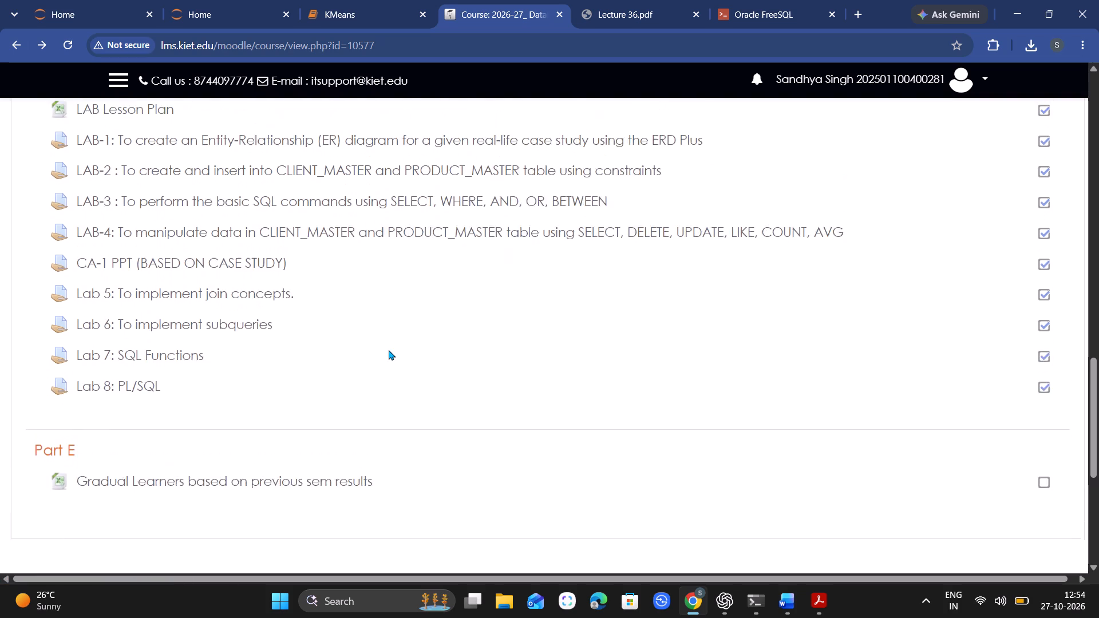
{"action": "scroll", "coordinate": [389, 350], "scroll_direction": "up", "scroll_amount": 1}
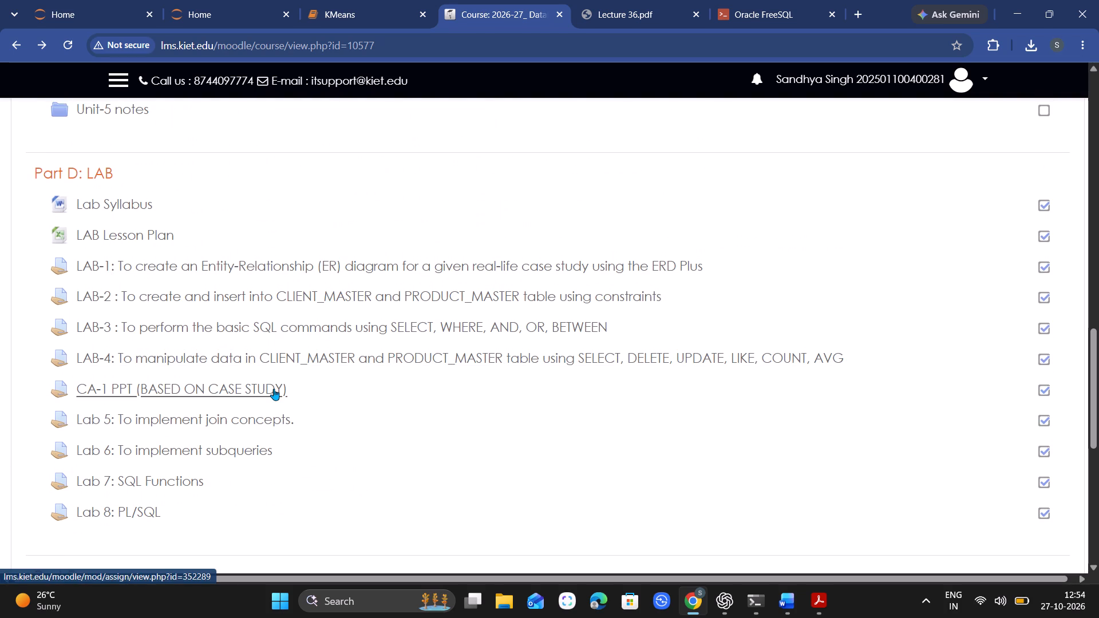
{"action": "scroll", "coordinate": [274, 389], "scroll_direction": "down", "scroll_amount": 1}
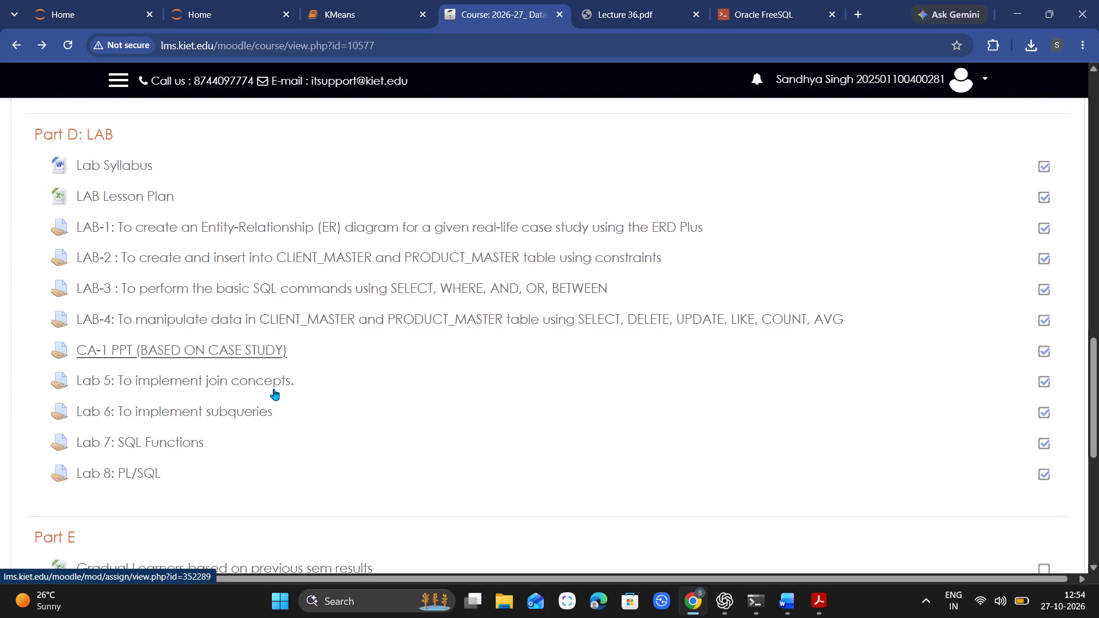
{"action": "scroll", "coordinate": [274, 389], "scroll_direction": "down", "scroll_amount": 4}
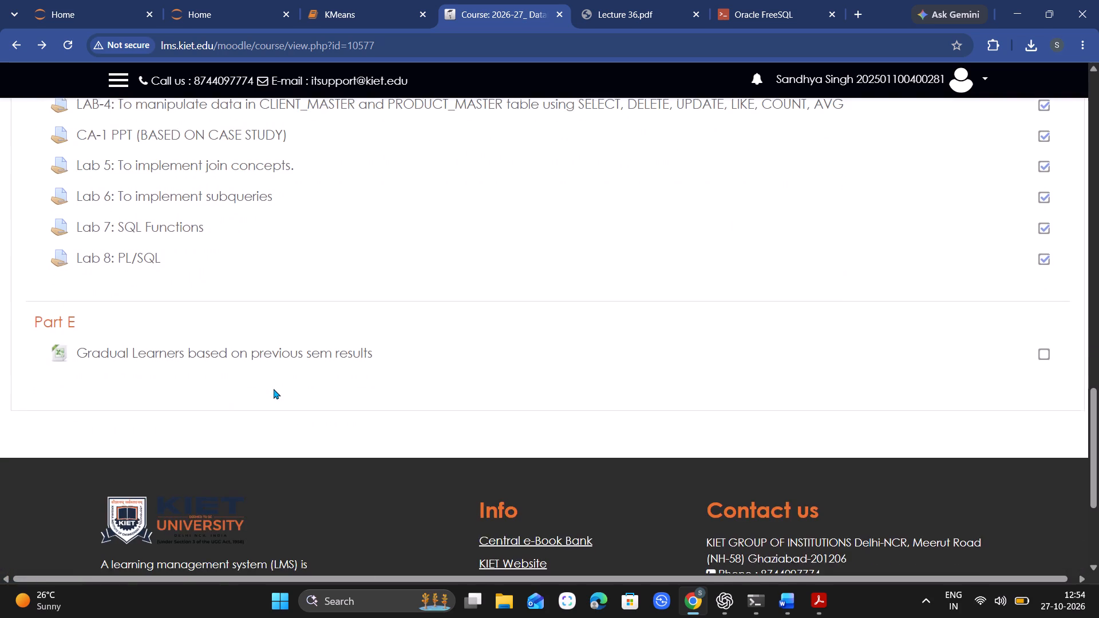
{"action": "scroll", "coordinate": [274, 389], "scroll_direction": "up", "scroll_amount": 2}
{"action": "scroll", "coordinate": [421, 383], "scroll_direction": "up", "scroll_amount": 6}
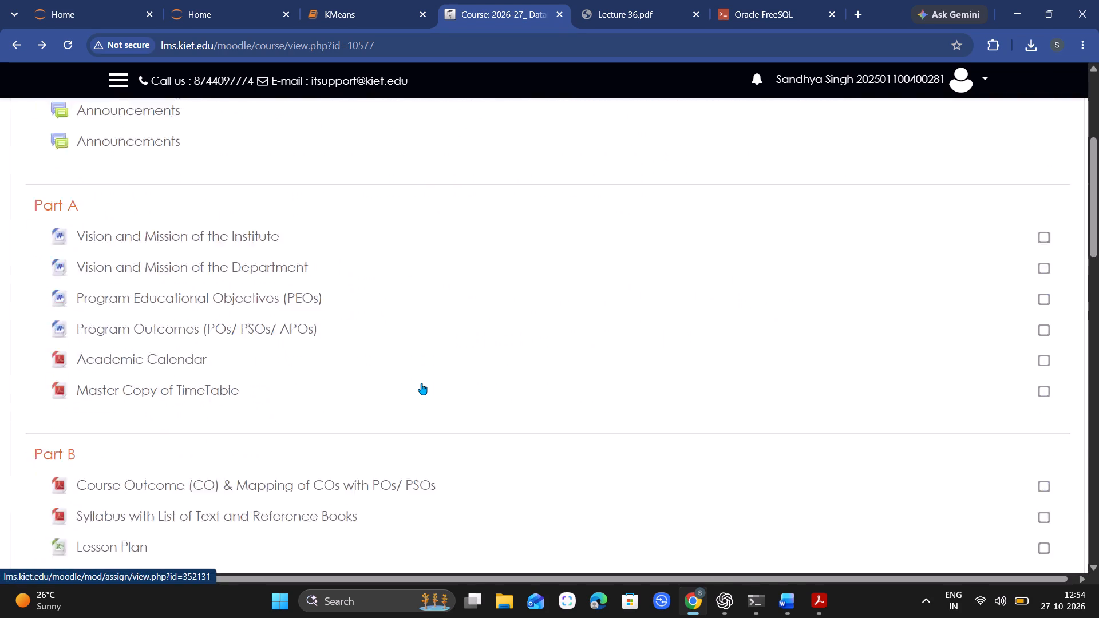
{"action": "scroll", "coordinate": [421, 383], "scroll_direction": "up", "scroll_amount": 1}
{"action": "scroll", "coordinate": [421, 383], "scroll_direction": "down", "scroll_amount": 3}
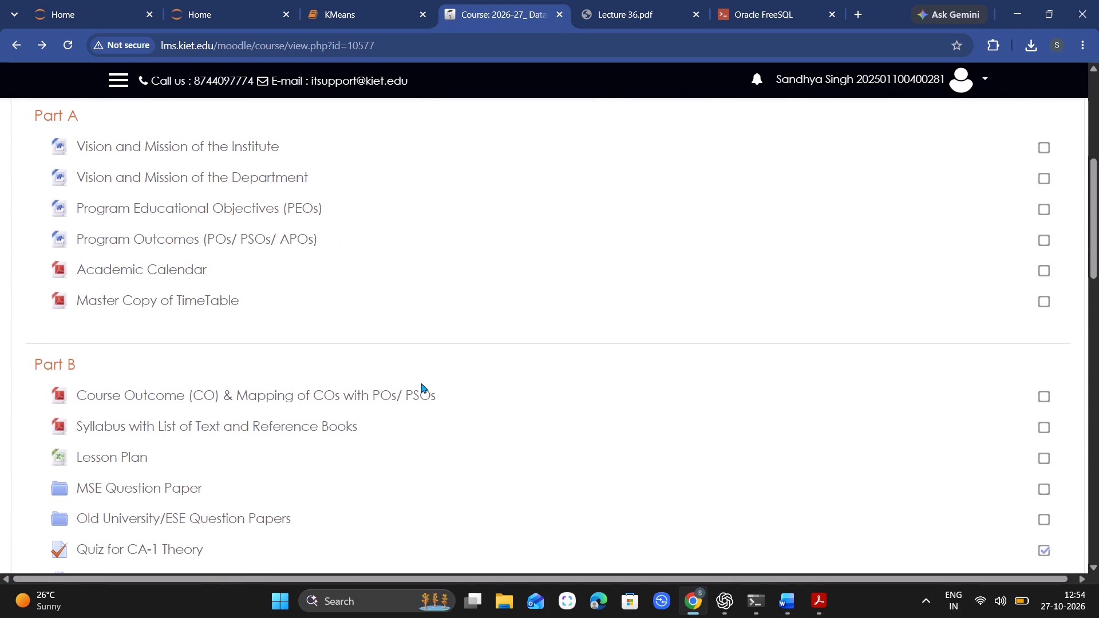
{"action": "scroll", "coordinate": [421, 383], "scroll_direction": "down", "scroll_amount": 1}
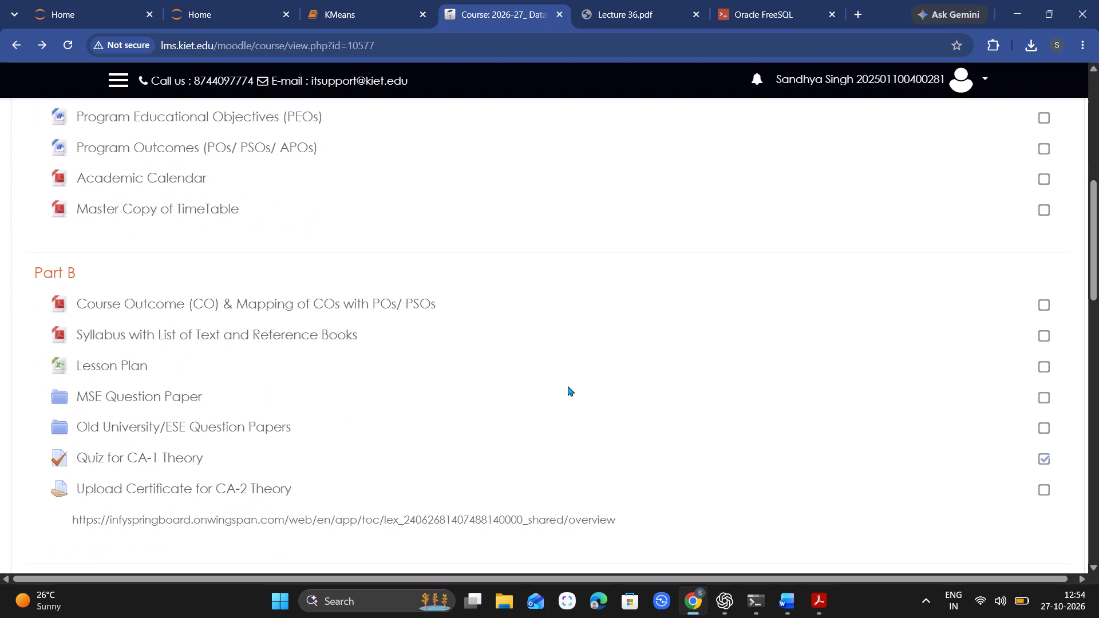
Open the Upload Certificate for CA-2 Theory assignment in Part B and examine its submission details.
{"action": "left_click", "coordinate": [253, 489]}
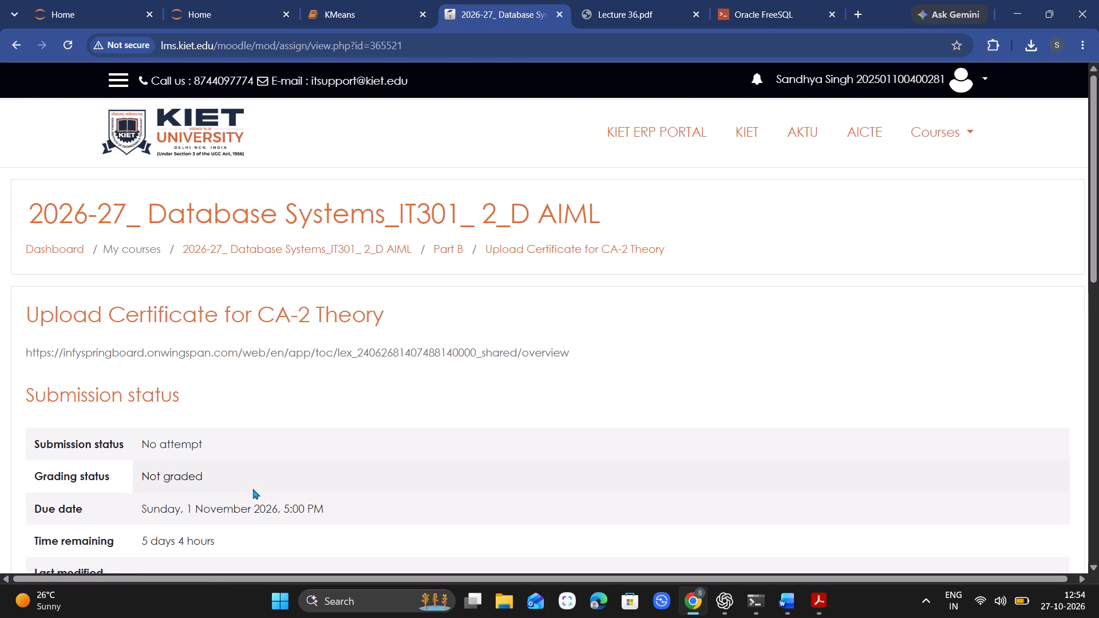
{"action": "scroll", "coordinate": [413, 458], "scroll_direction": "down", "scroll_amount": 2}
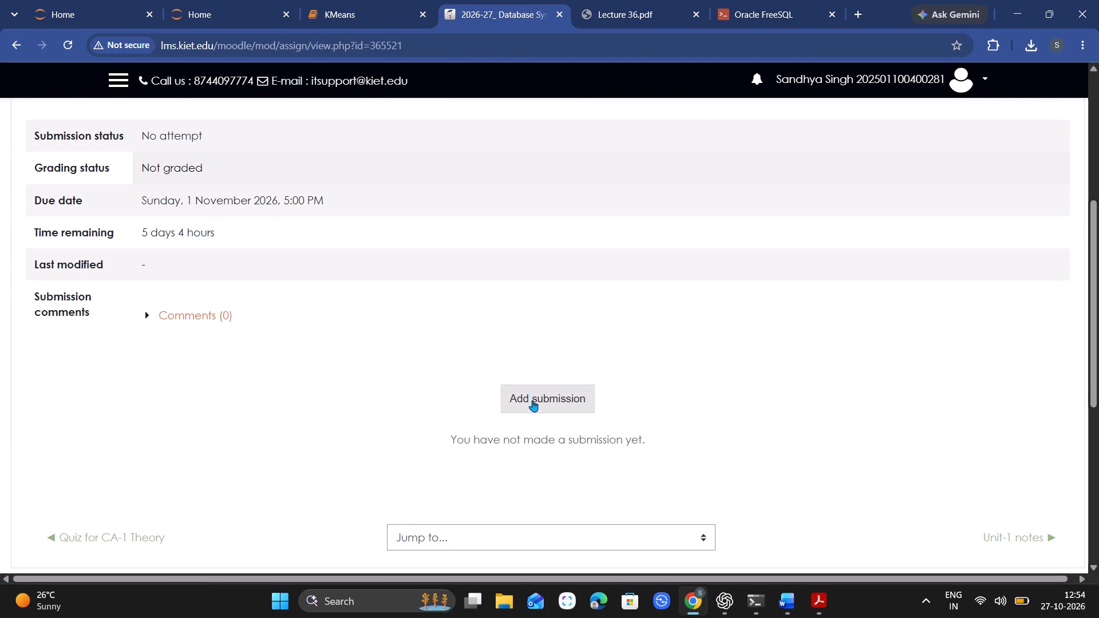
{"action": "scroll", "coordinate": [468, 387], "scroll_direction": "up", "scroll_amount": 2}
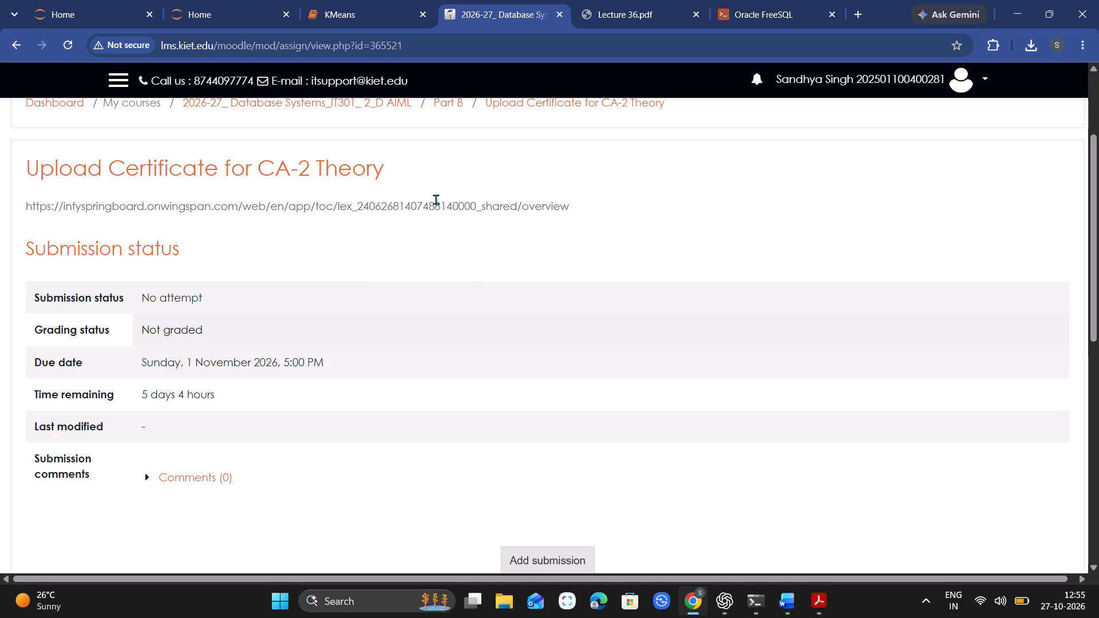
Copy the Infosys Springboard course link from the CA-2 Theory assignment description and open it in a new browser tab.
{"action": "left_click_drag", "start_coordinate": [585, 207], "coordinate": [76, 205]}
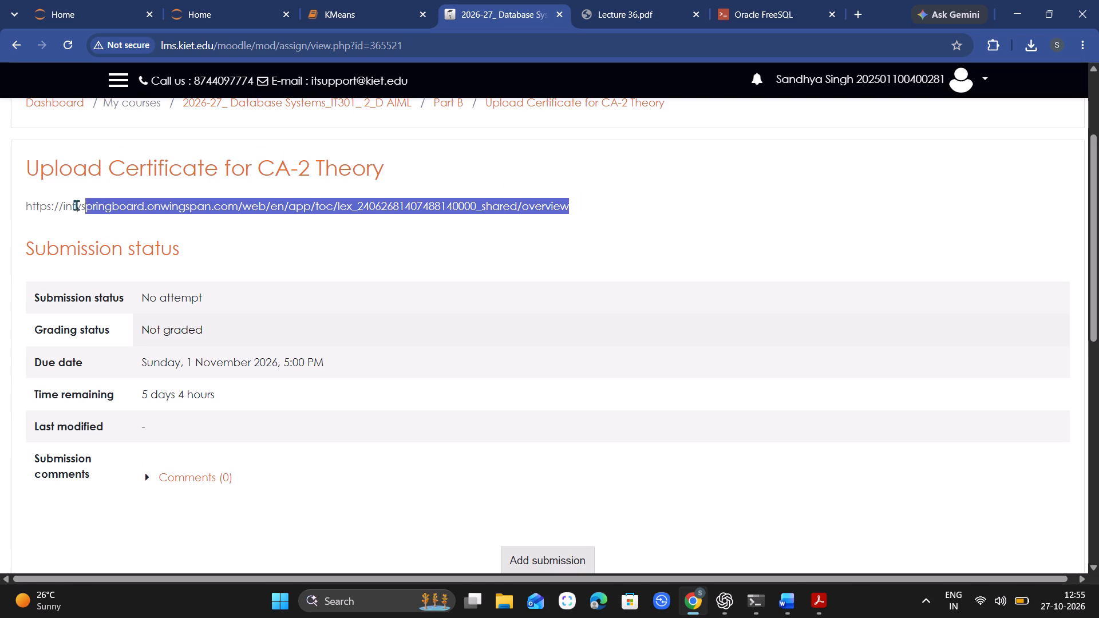
{"action": "left_click_drag", "start_coordinate": [76, 205], "coordinate": [14, 203]}
{"action": "key", "text": "ctrl+c"}
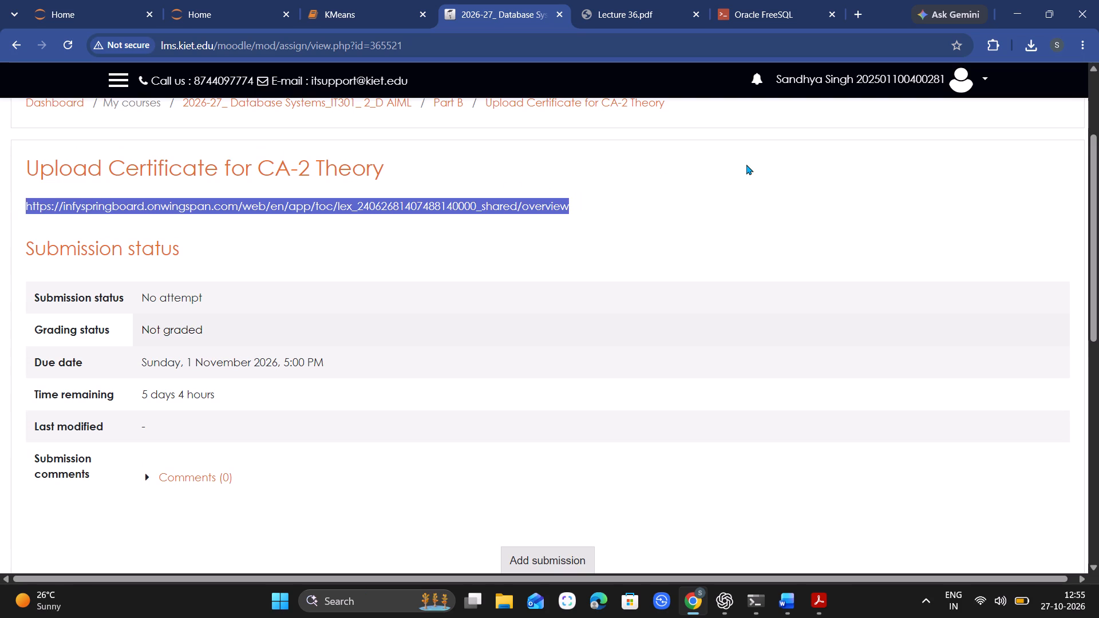
{"action": "left_click", "coordinate": [746, 164]}
{"action": "left_click", "coordinate": [856, 19]}
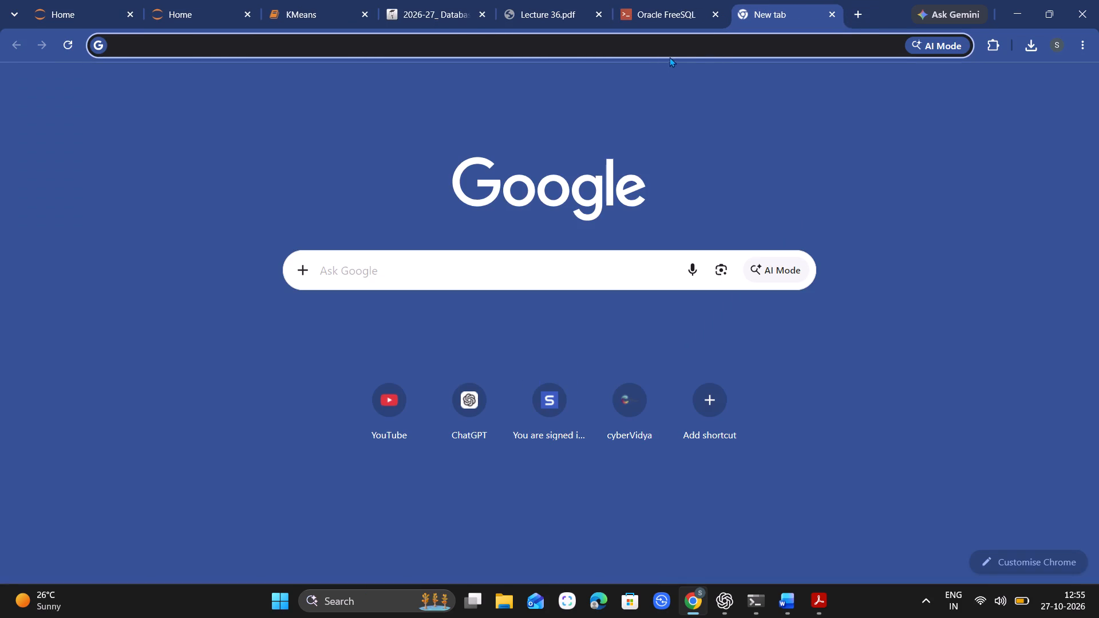
{"action": "left_click", "coordinate": [646, 40]}
{"action": "key", "text": "ctrl+v"}
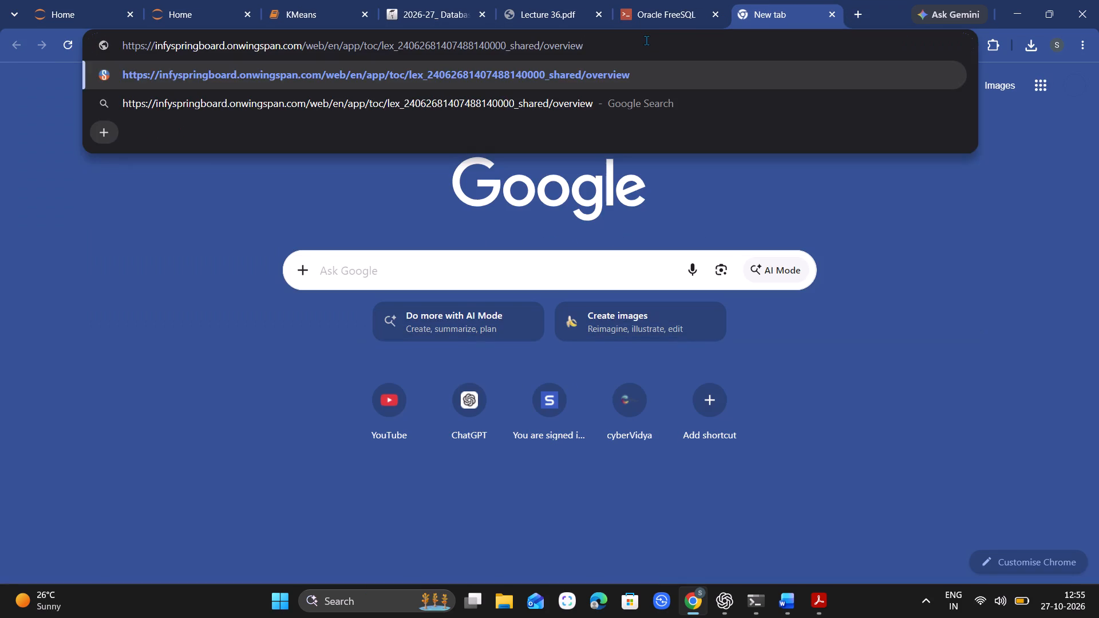
{"action": "key", "text": "Return"}
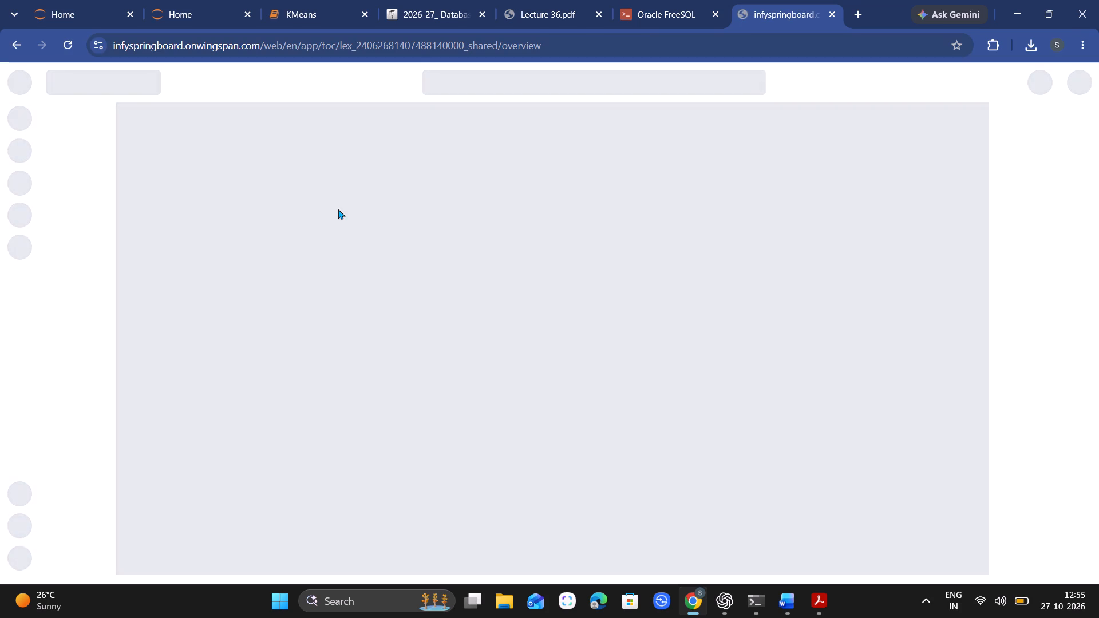